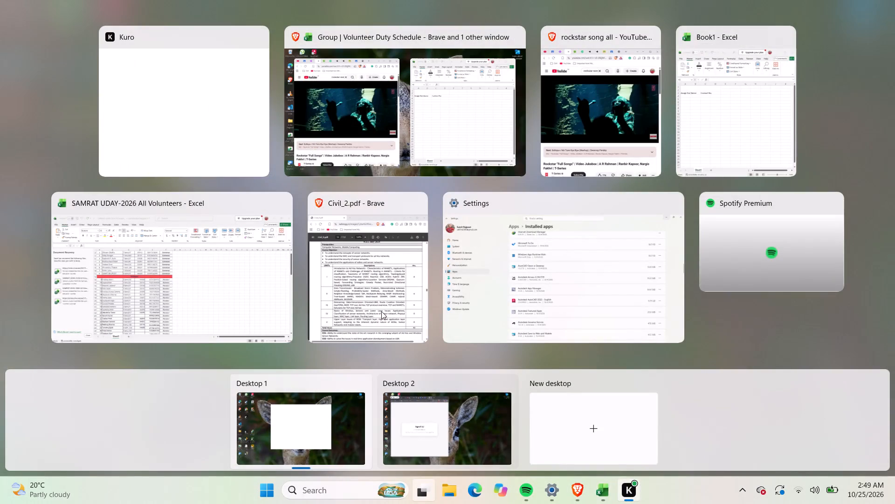
left_click(376, 131)
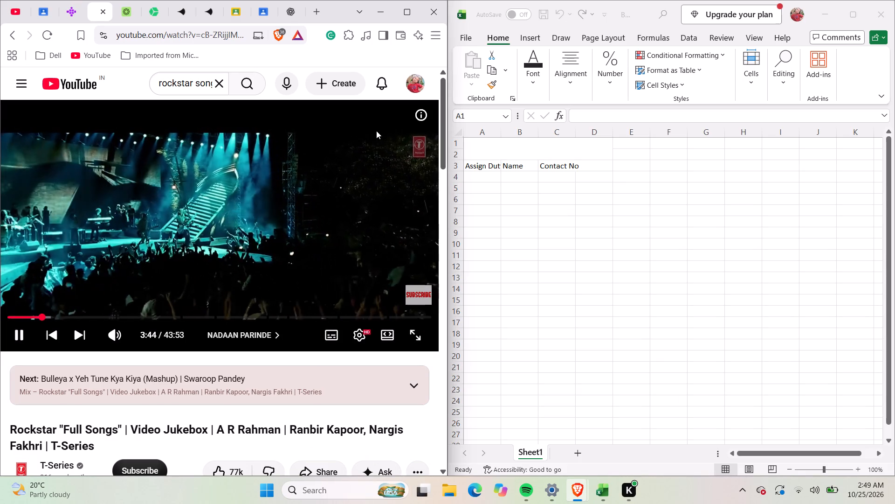
left_click(294, 14)
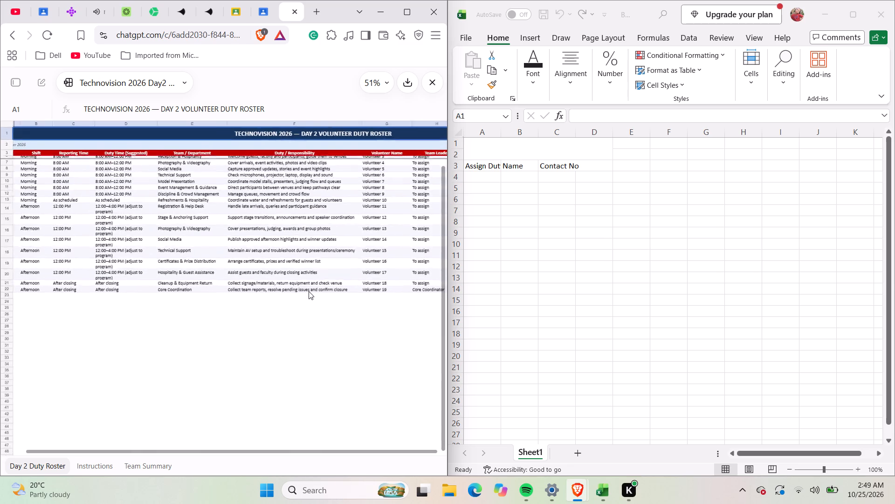
scroll(309, 291, "up", 1)
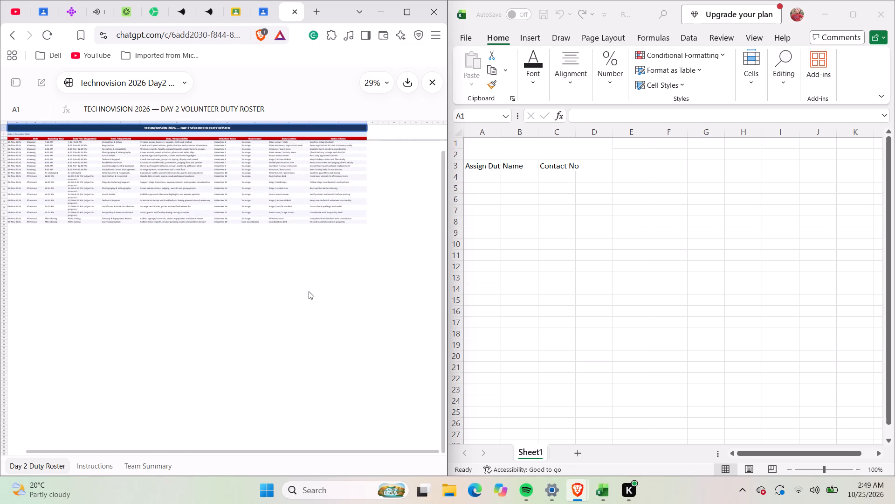
scroll(309, 291, "up", 1)
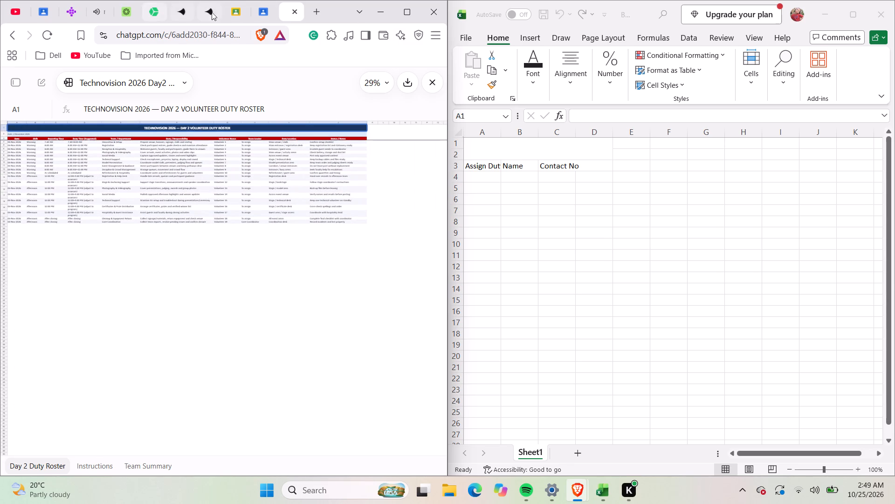
Return to the Rockstar "Full Songs" YouTube video, rewind it to before 2:49, and show it full screen.
left_click(264, 1)
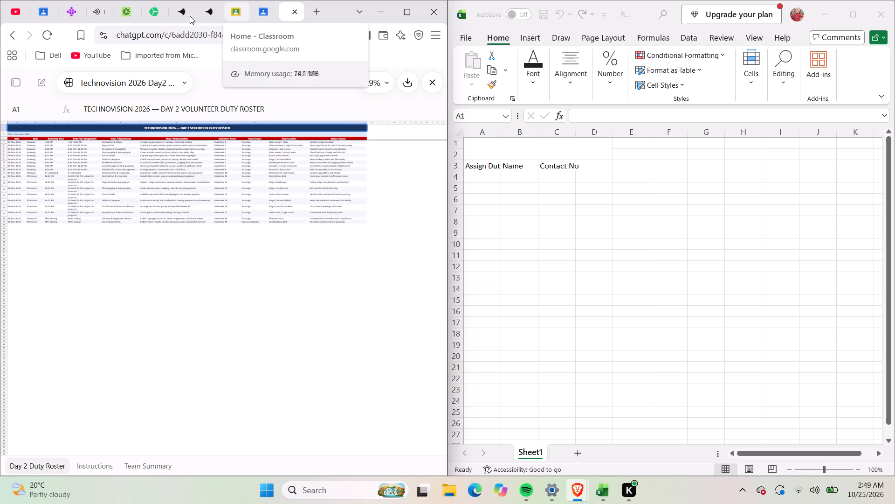
left_click(7, 21)
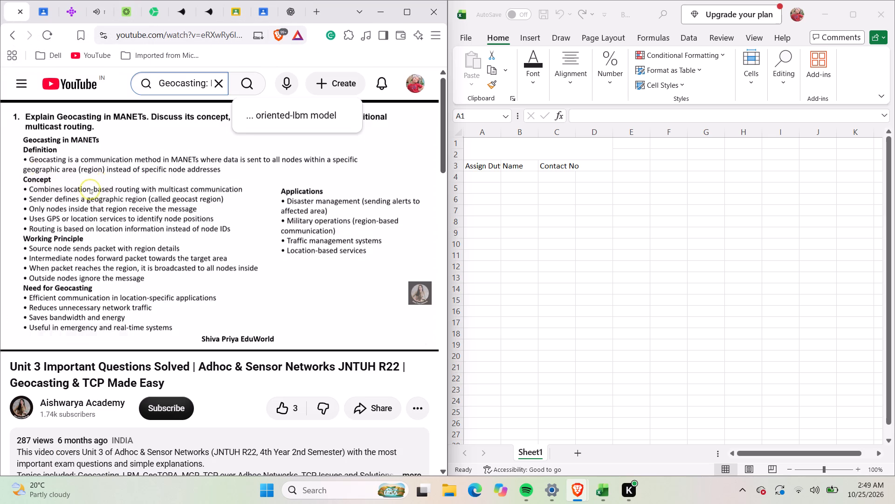
left_click(89, 13)
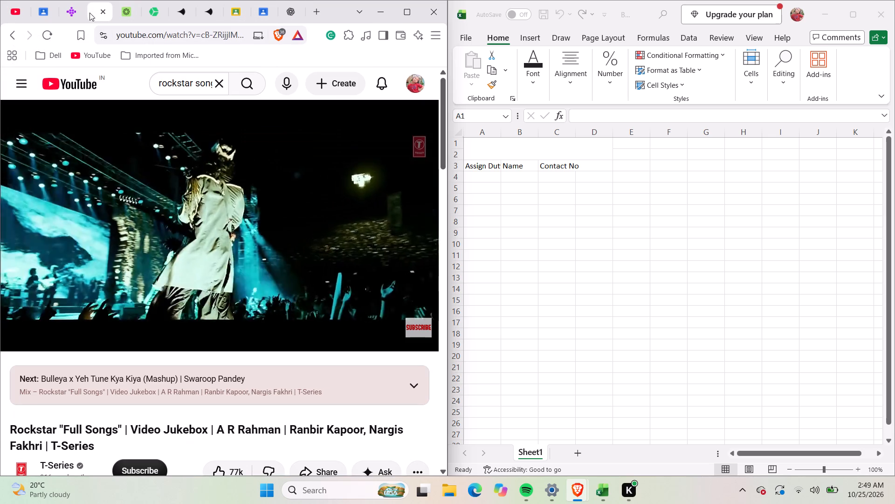
left_click(33, 316)
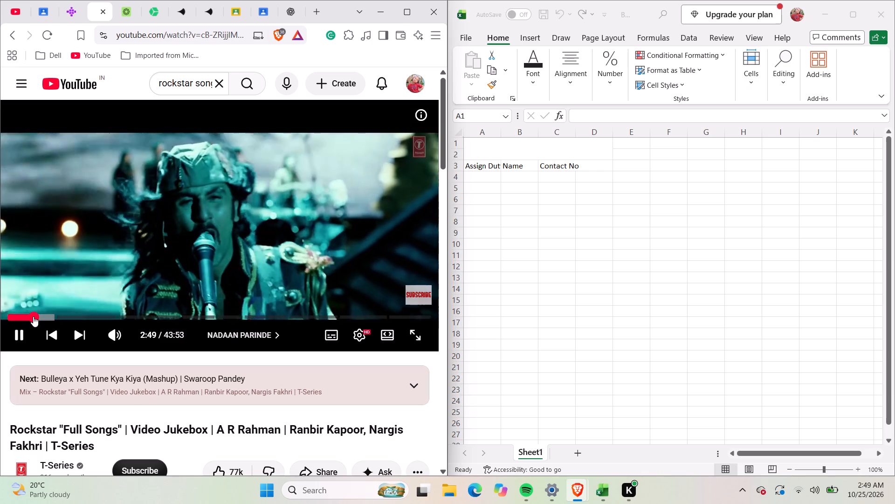
key("Left")
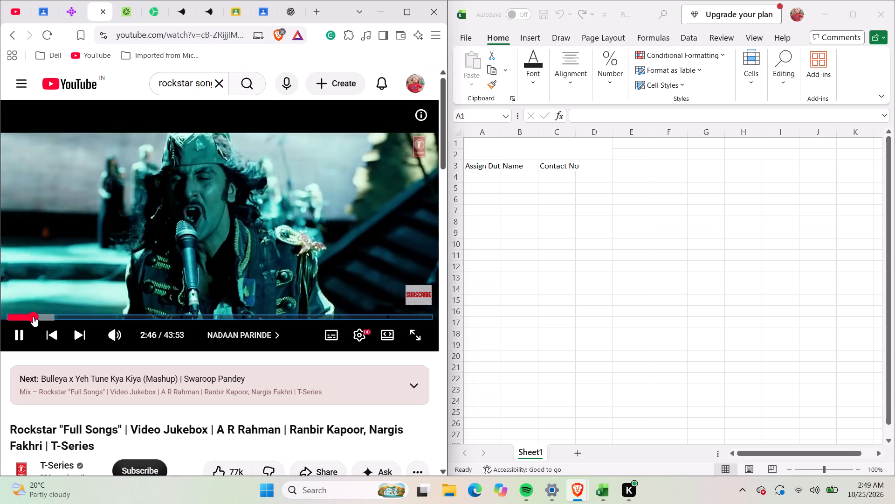
key("Left")
key("Left")
key("Left")
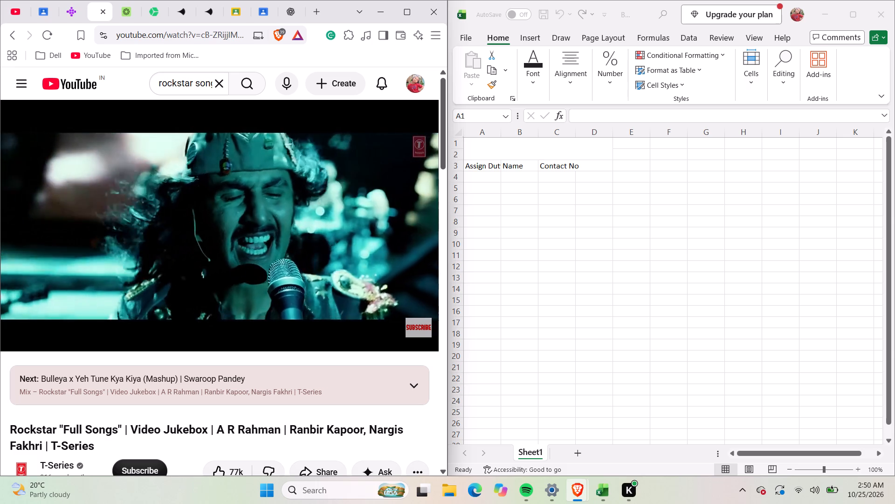
key("f")
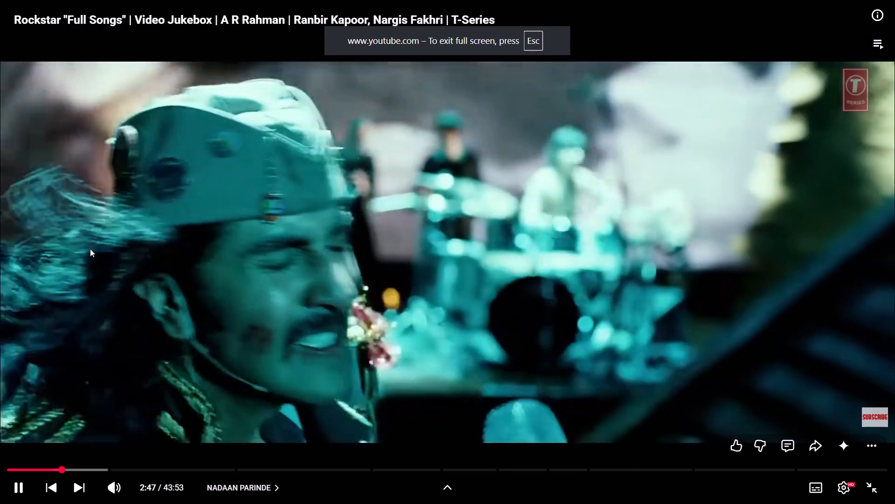
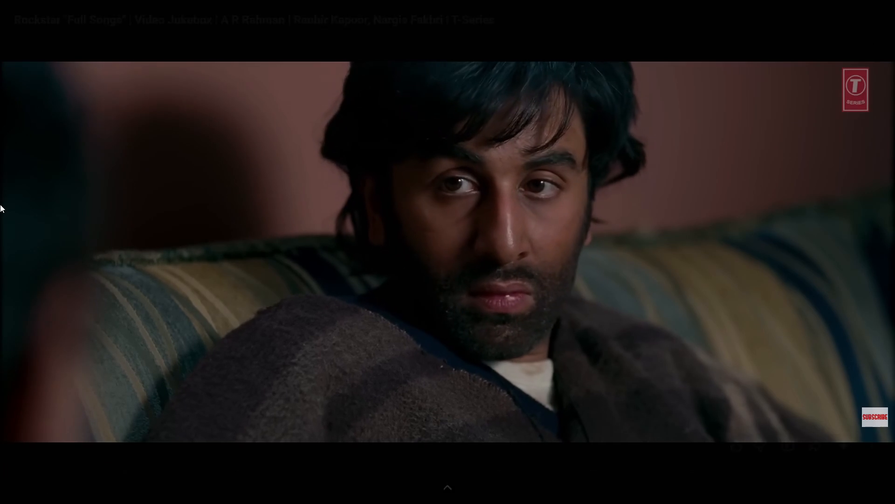
Leave the full-screen video, search YouTube for "nadan parinda" and play the ROCKSTAR: Nadaan Parinde (Lyrical Video) mix.
scroll(79, 308, "right", 9)
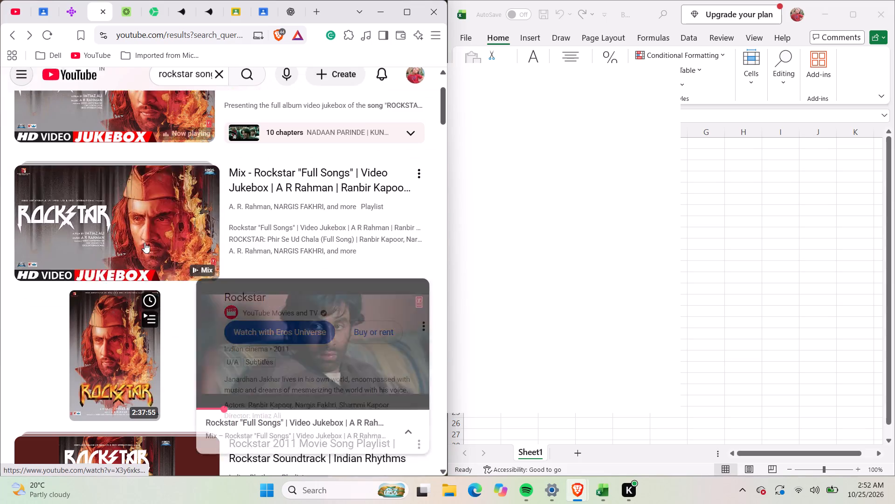
left_click(220, 85)
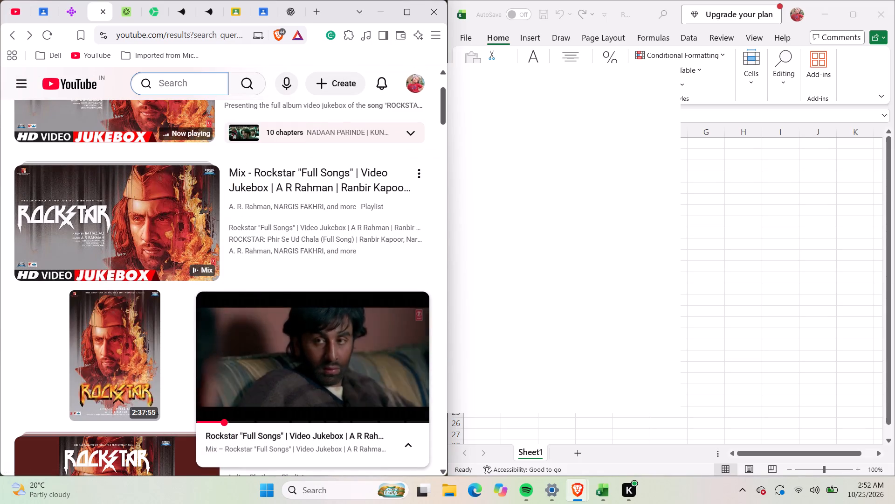
type("nada")
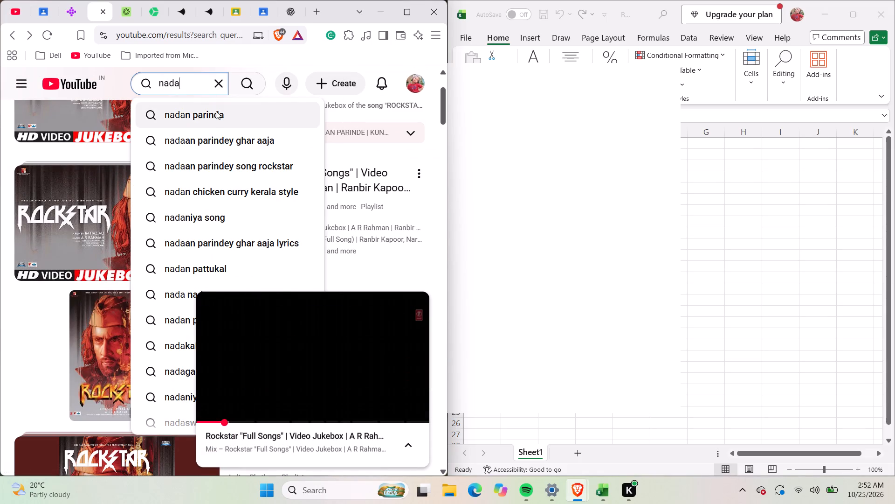
left_click(216, 111)
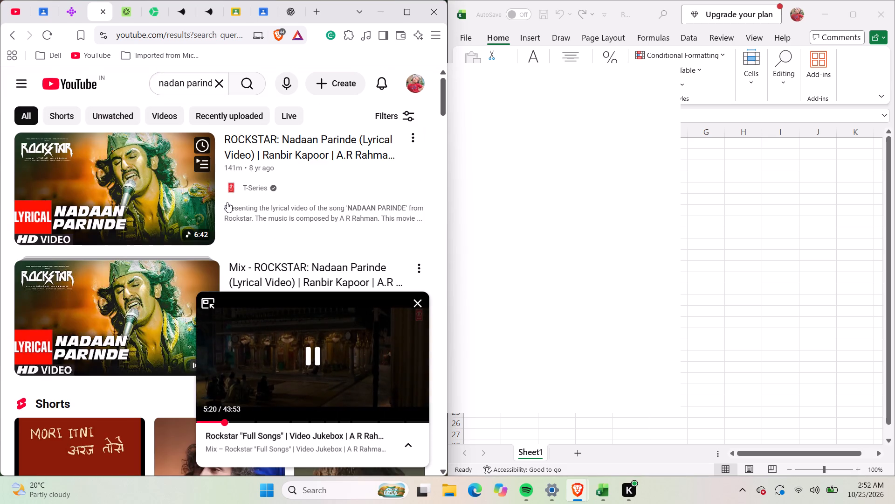
scroll(227, 202, "down", 7)
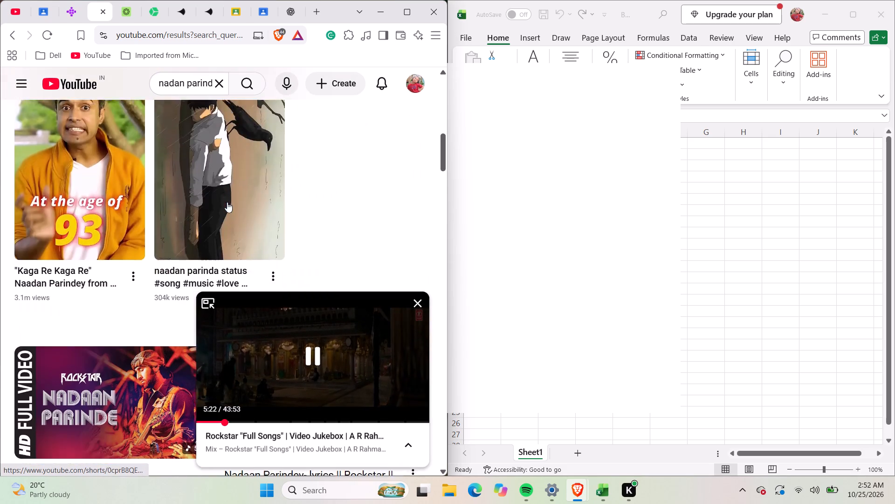
scroll(227, 202, "down", 2)
scroll(227, 202, "up", 10)
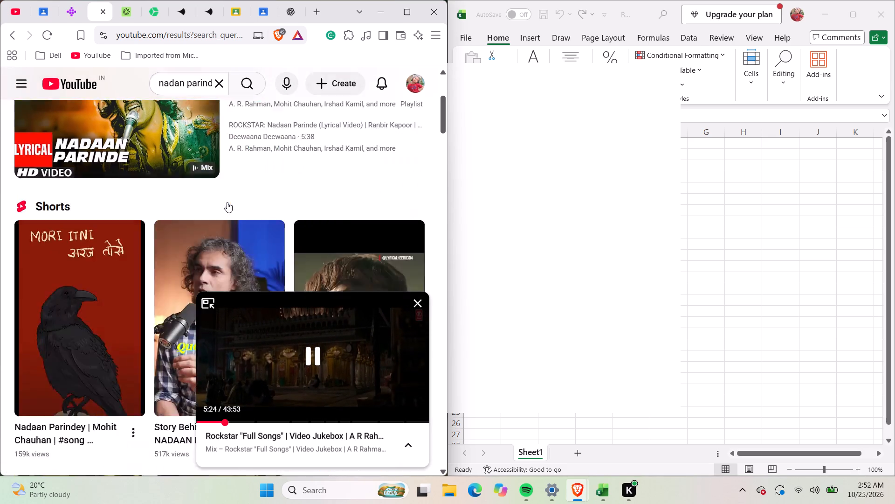
left_click(123, 162)
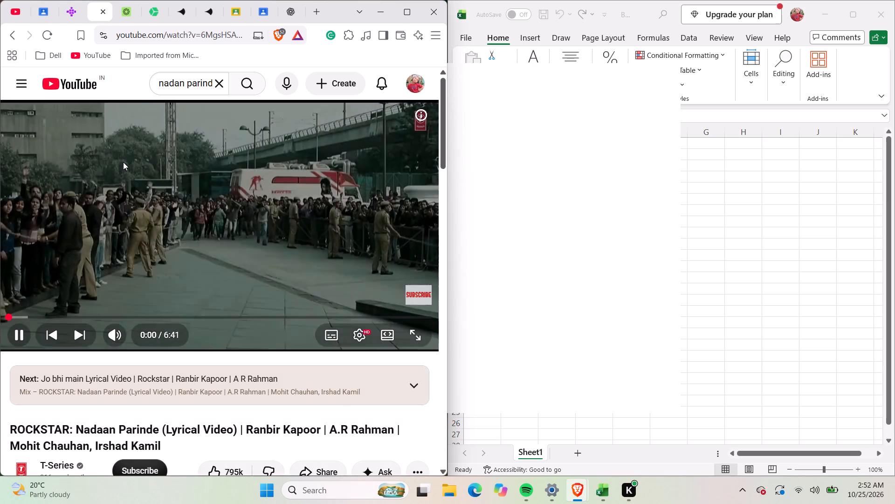
left_click(717, 215)
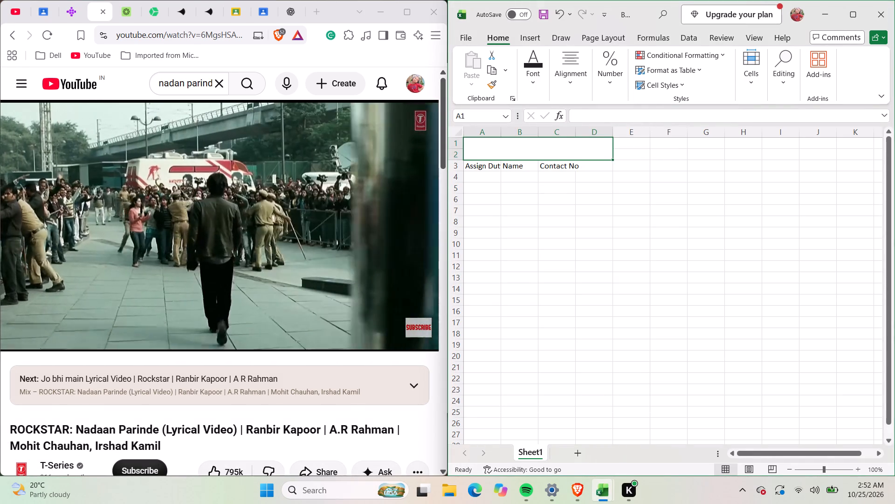
scroll(524, 188, "up", 2)
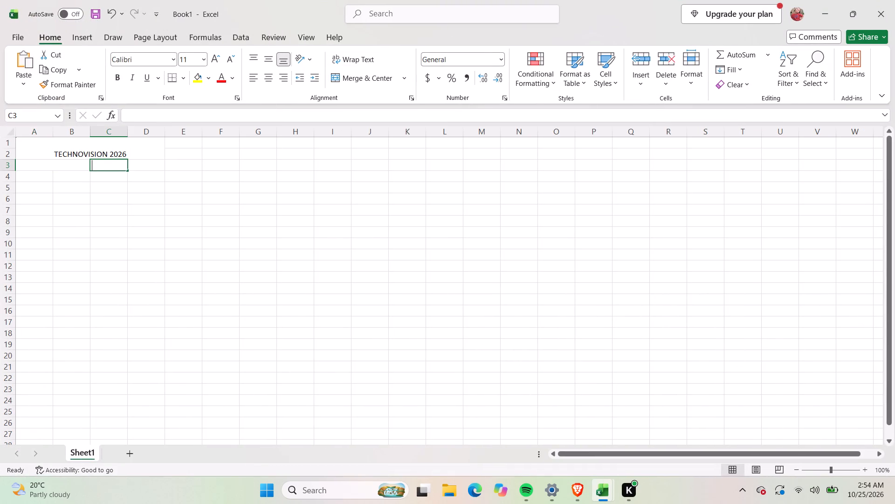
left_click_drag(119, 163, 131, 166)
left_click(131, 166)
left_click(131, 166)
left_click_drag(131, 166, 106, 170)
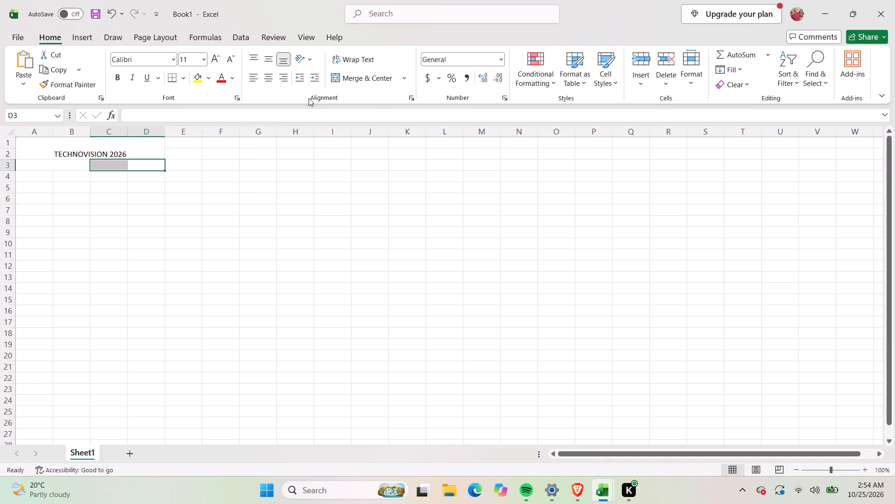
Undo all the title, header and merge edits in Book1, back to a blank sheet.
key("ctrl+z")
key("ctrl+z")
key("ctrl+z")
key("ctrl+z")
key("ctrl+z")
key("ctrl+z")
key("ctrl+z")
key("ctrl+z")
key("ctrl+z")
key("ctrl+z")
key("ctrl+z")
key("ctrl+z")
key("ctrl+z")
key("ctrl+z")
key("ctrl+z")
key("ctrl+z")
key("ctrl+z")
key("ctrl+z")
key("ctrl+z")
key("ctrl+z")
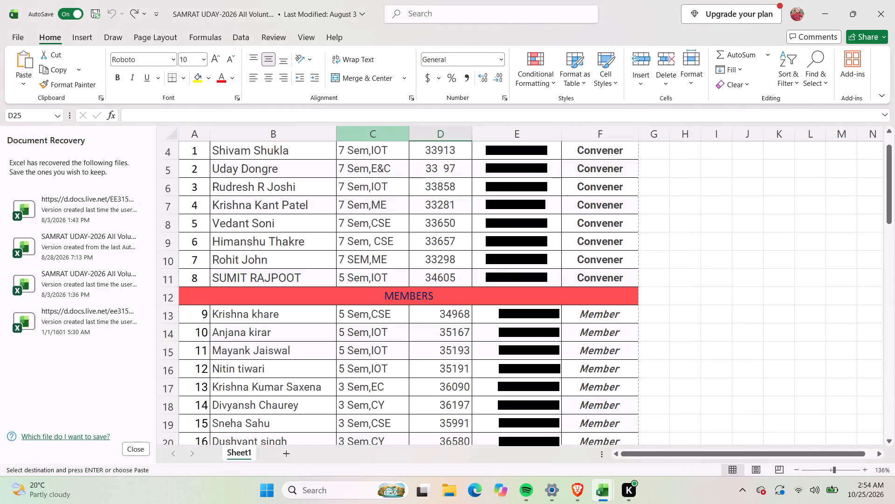
Create a new blank workbook to restart the duty sheet.
left_click(17, 38)
left_click(46, 90)
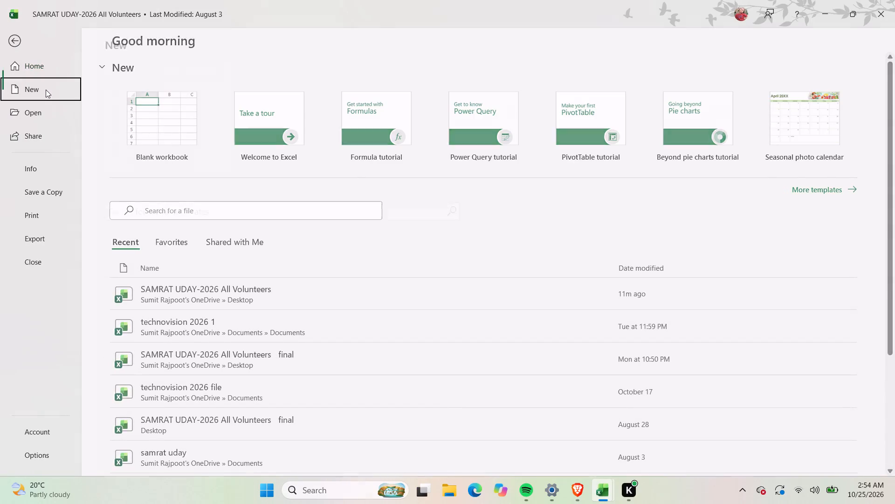
left_click(159, 91)
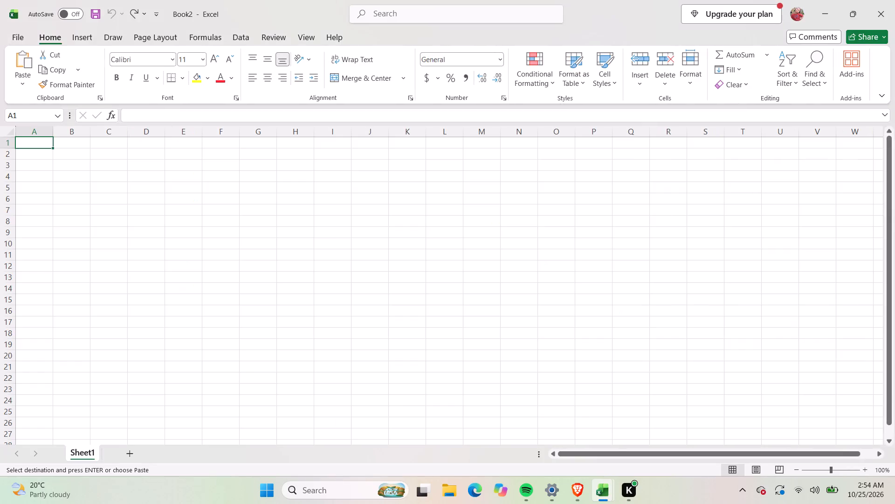
Merge and centre cells A1:D1 of the new sheet for the title row.
left_click_drag(41, 142, 134, 143)
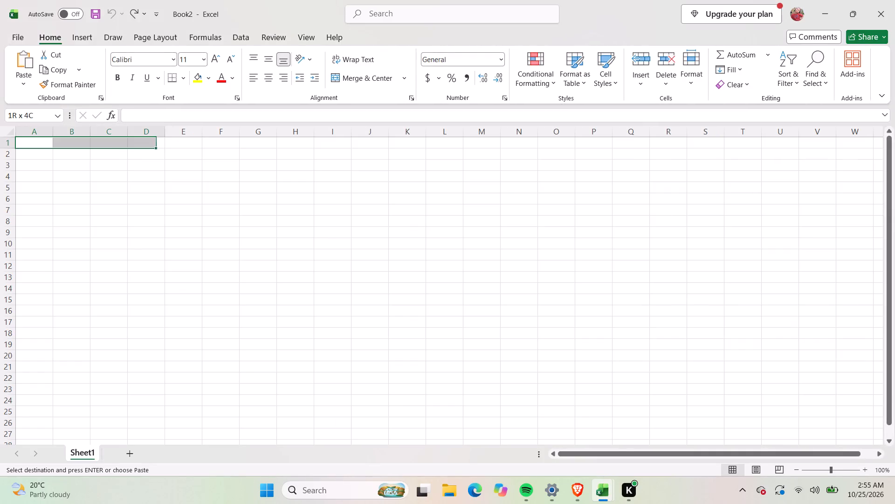
left_click_drag(134, 143, 138, 143)
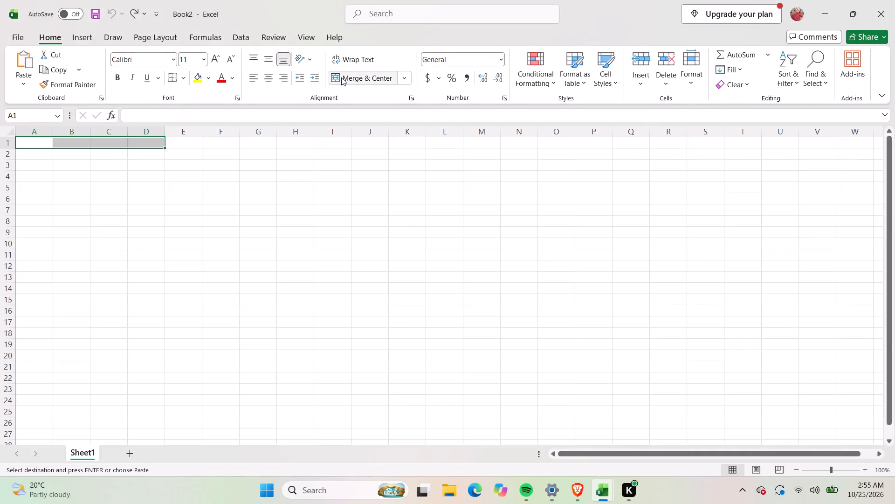
left_click(341, 77)
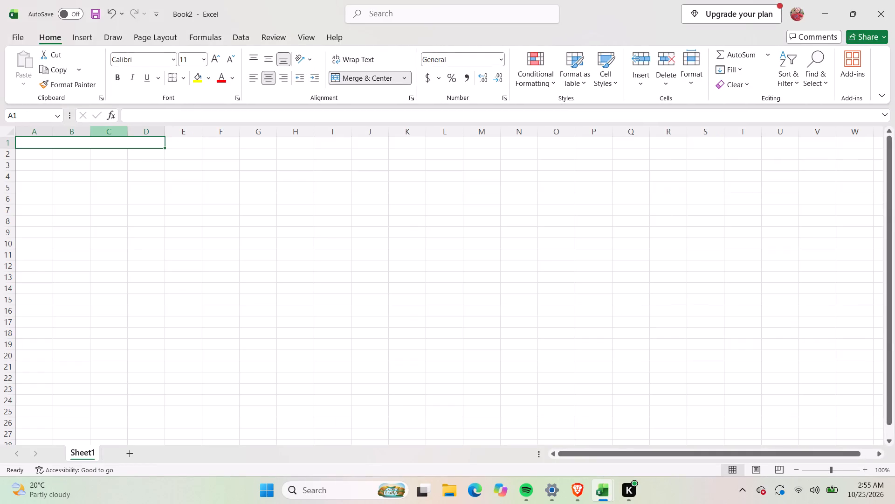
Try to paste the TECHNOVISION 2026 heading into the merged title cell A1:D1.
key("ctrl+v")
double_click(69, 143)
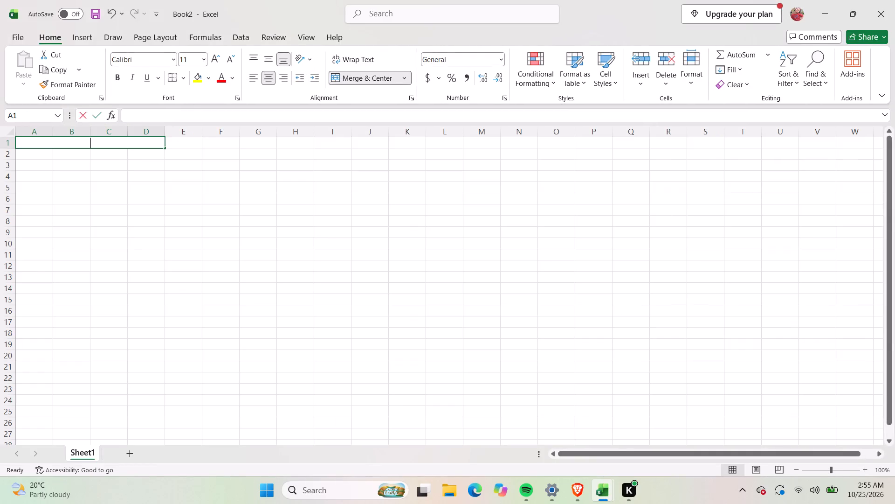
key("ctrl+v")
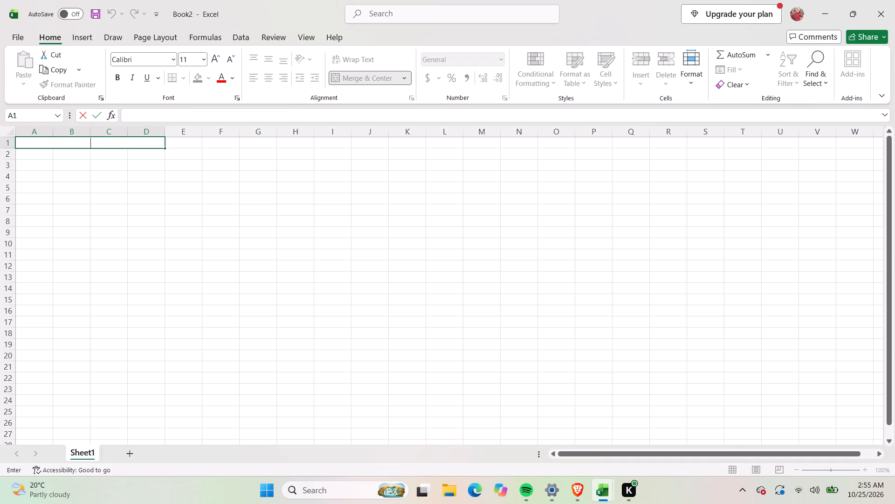
Merge and centre cells A2:B2 and cells C2:D2 as two separate cells below the title row.
left_click(28, 153)
left_click_drag(28, 153, 67, 159)
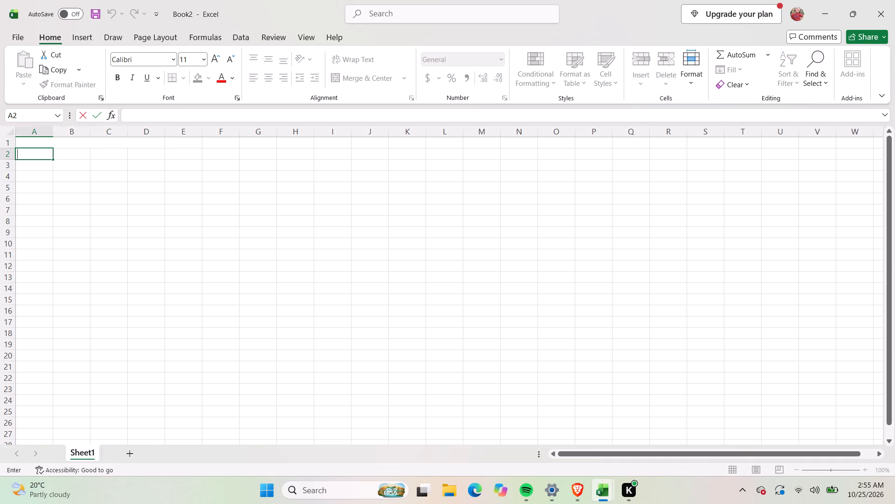
left_click(76, 151)
left_click_drag(76, 151, 34, 156)
left_click(35, 157)
left_click_drag(39, 155, 75, 155)
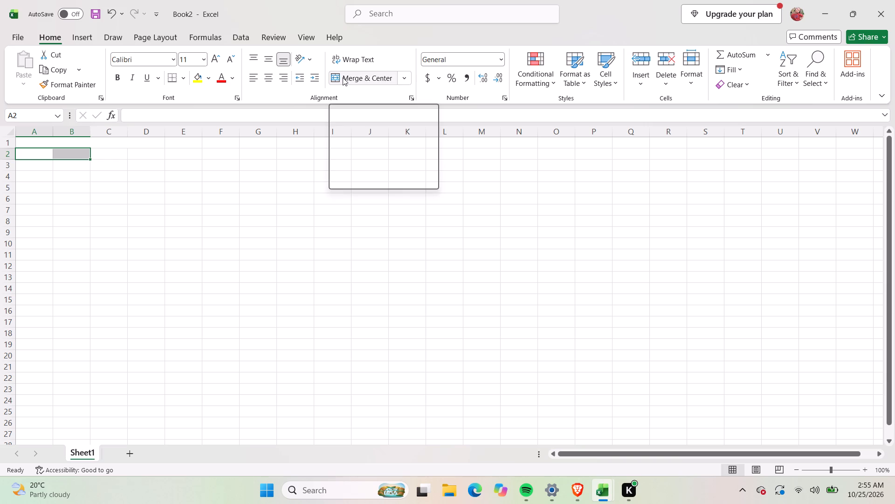
scroll(343, 77, "right", 1)
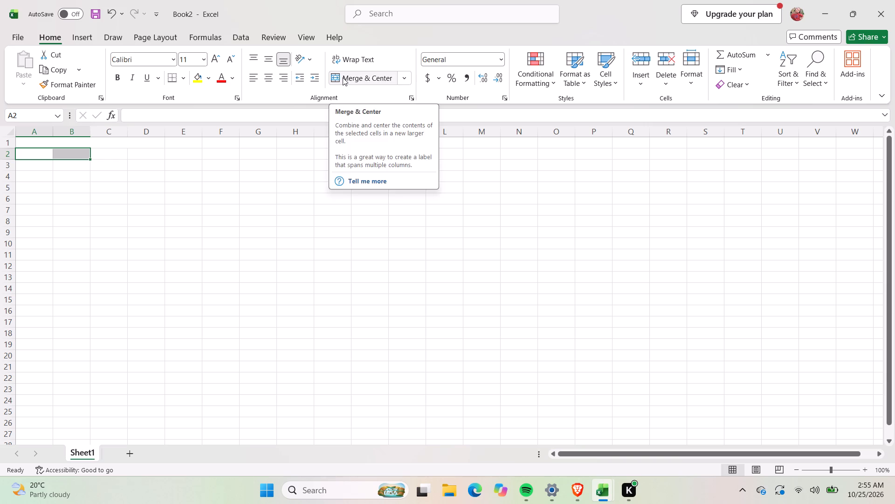
left_click(343, 77)
left_click_drag(150, 152, 93, 155)
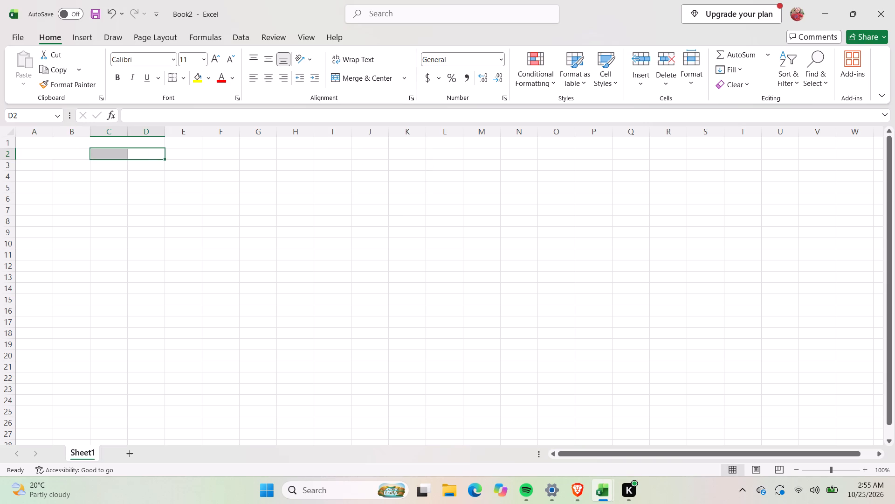
left_click(350, 74)
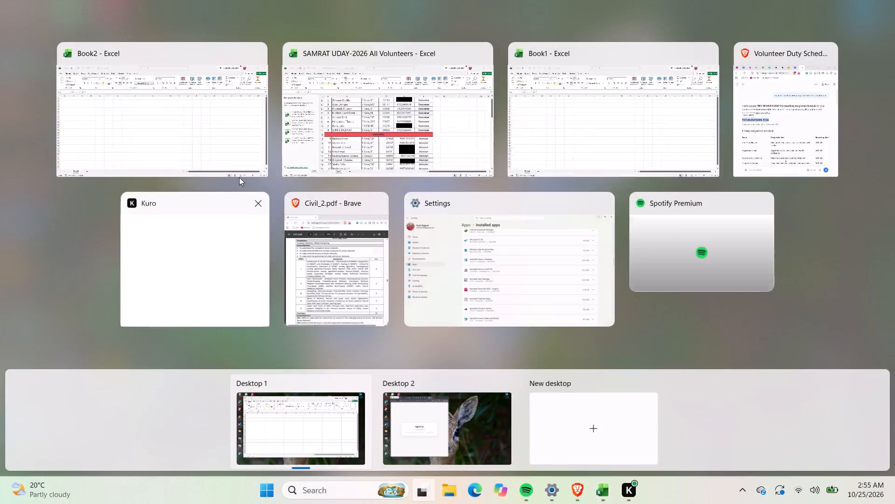
Switch to the SAMRAT UDAY-2026 All Volunteers workbook and close it.
left_click(357, 160)
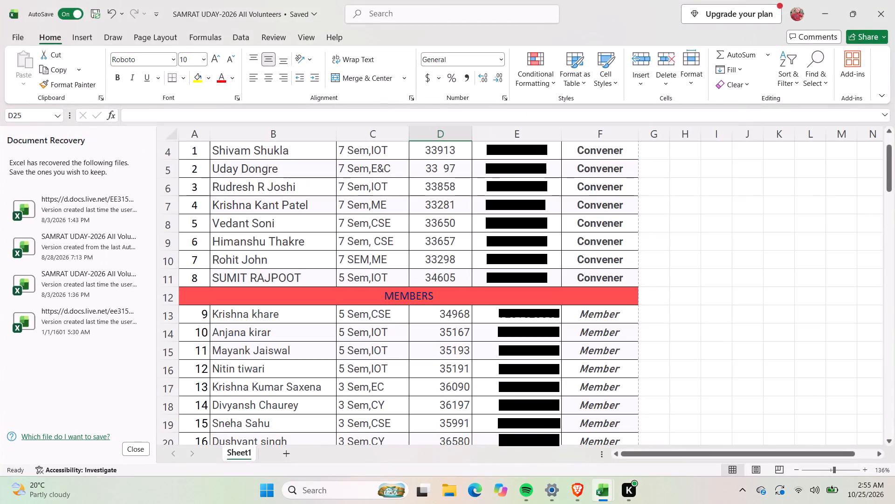
left_click(891, 9)
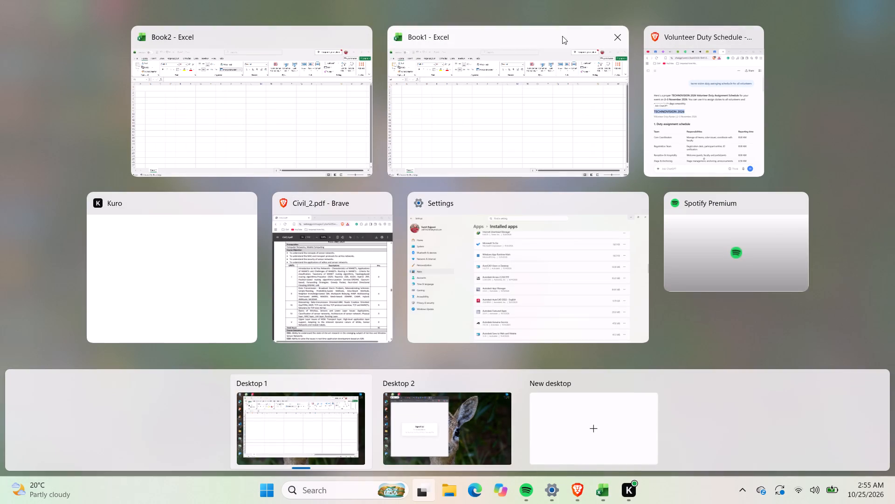
Close the Book1 workbook without saving its changes.
left_click(615, 39)
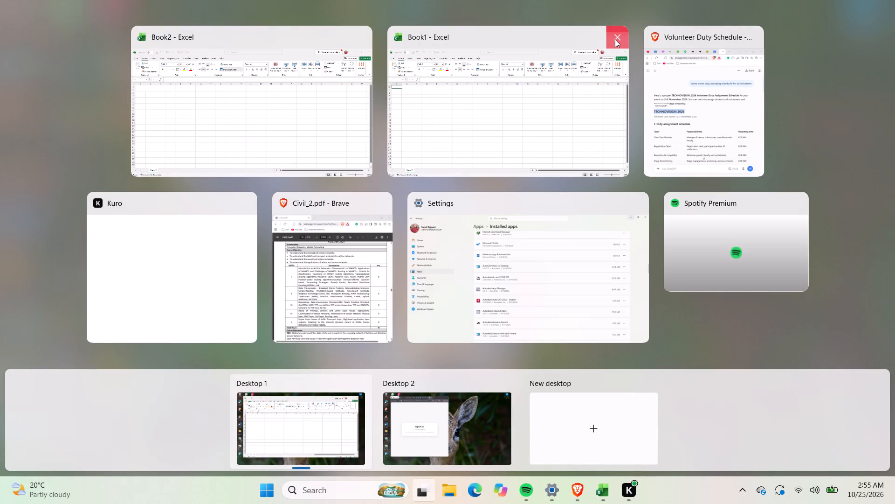
left_click(620, 36)
left_click(539, 122)
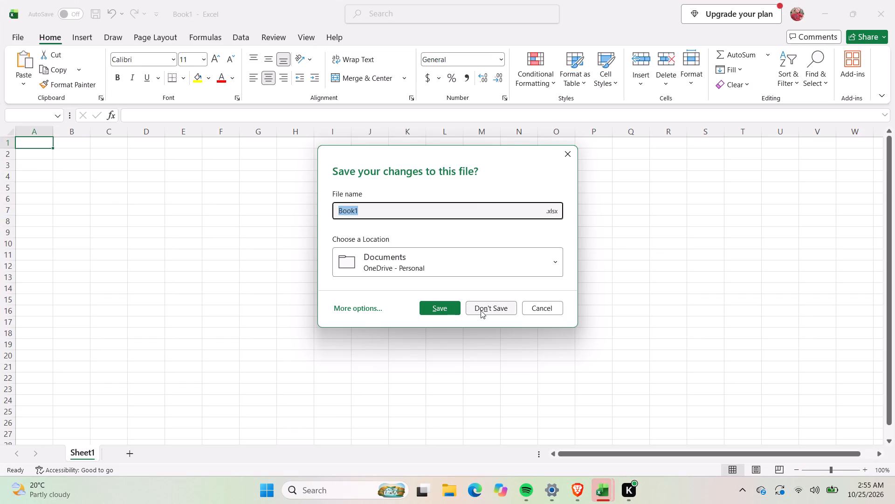
left_click(481, 310)
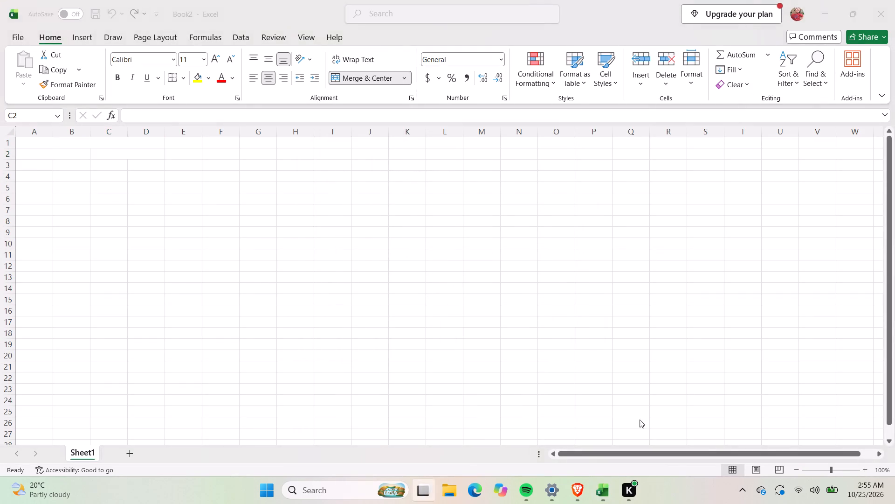
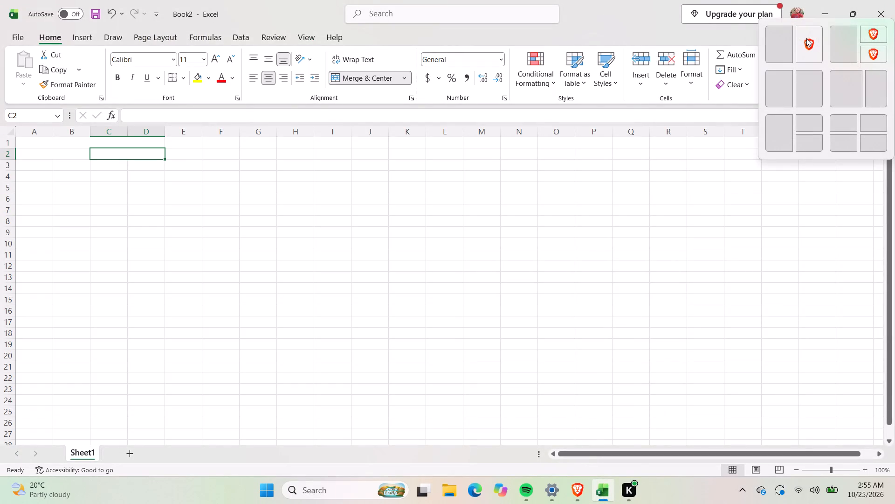
Place the ChatGPT browser window side by side with the Book2 workbook.
left_click(806, 38)
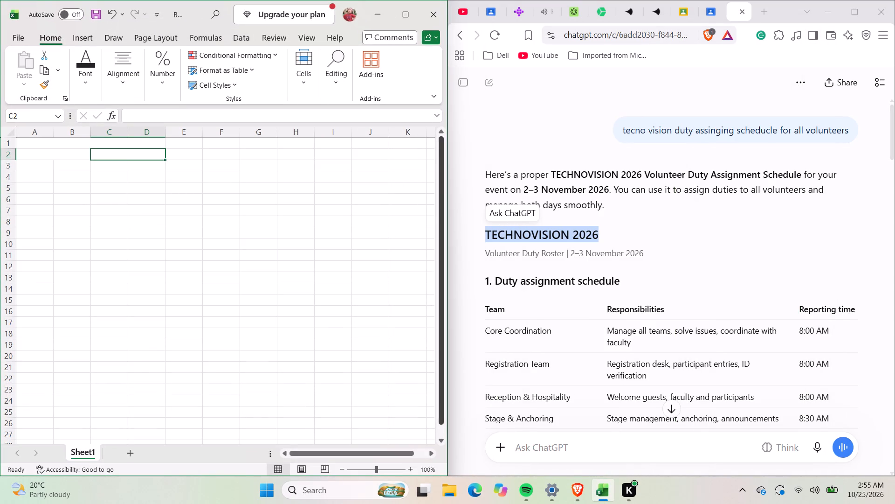
Copy the TECHNOVISION 2026 heading from the ChatGPT roster into the merged title cell A1:D1.
left_click(612, 229)
left_click_drag(612, 229, 483, 238)
key("ctrl+c")
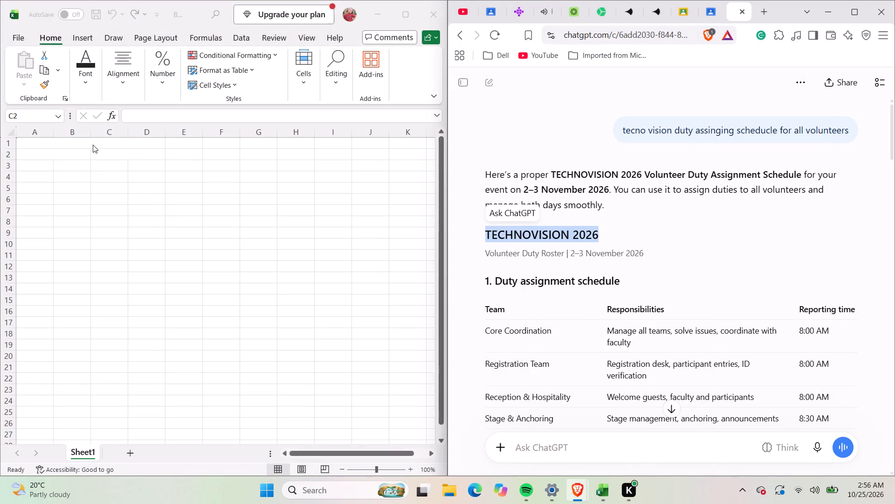
double_click(99, 141)
double_click(99, 141)
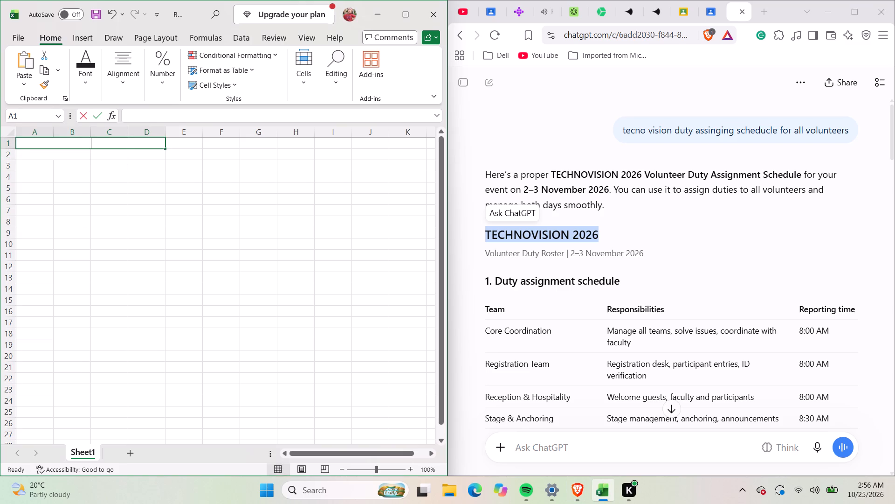
key("ctrl+v")
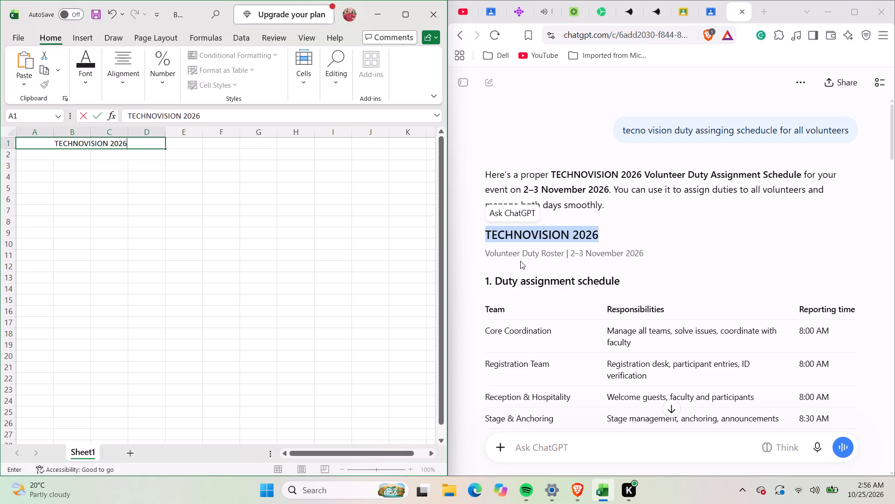
left_click_drag(485, 253, 523, 255)
left_click(480, 255)
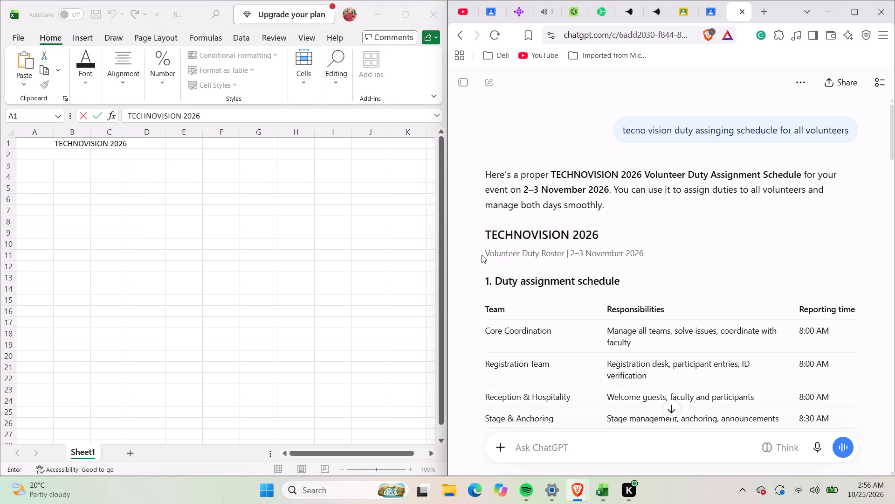
left_click(478, 256)
left_click_drag(478, 256, 533, 253)
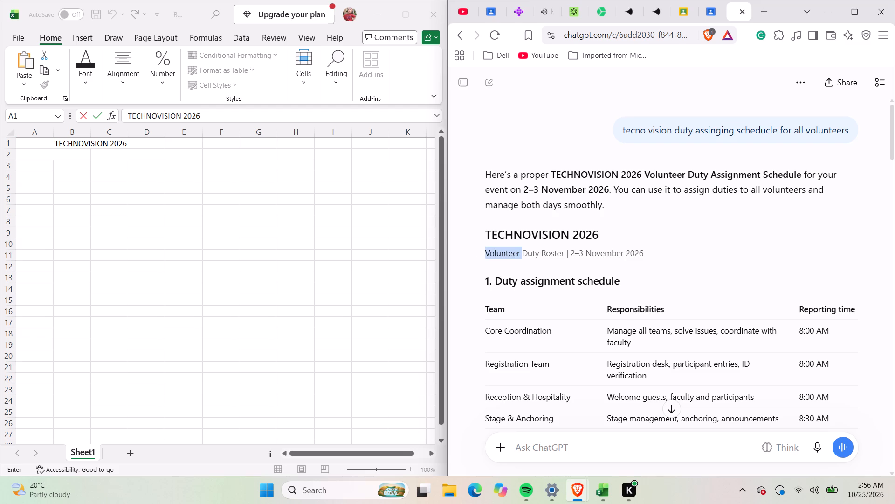
left_click_drag(533, 253, 538, 253)
left_click_drag(538, 253, 539, 254)
key("ctrl+c")
left_click(63, 153)
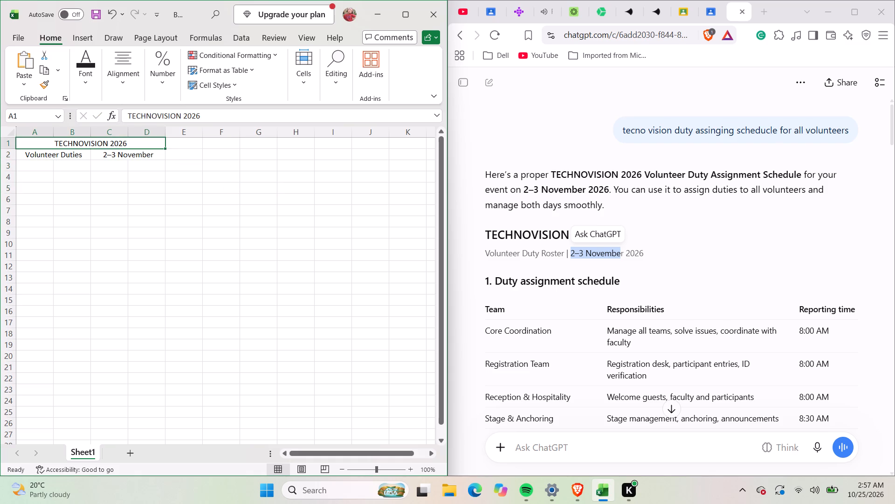
left_click(32, 162)
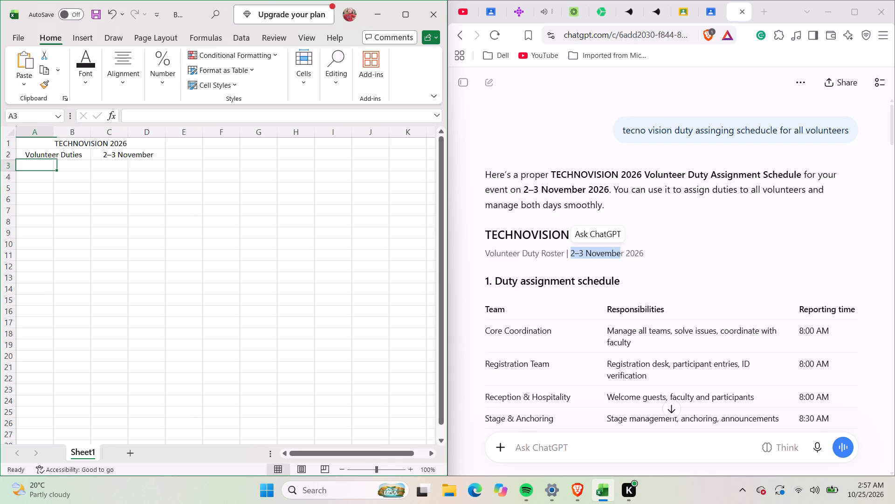
double_click(141, 143)
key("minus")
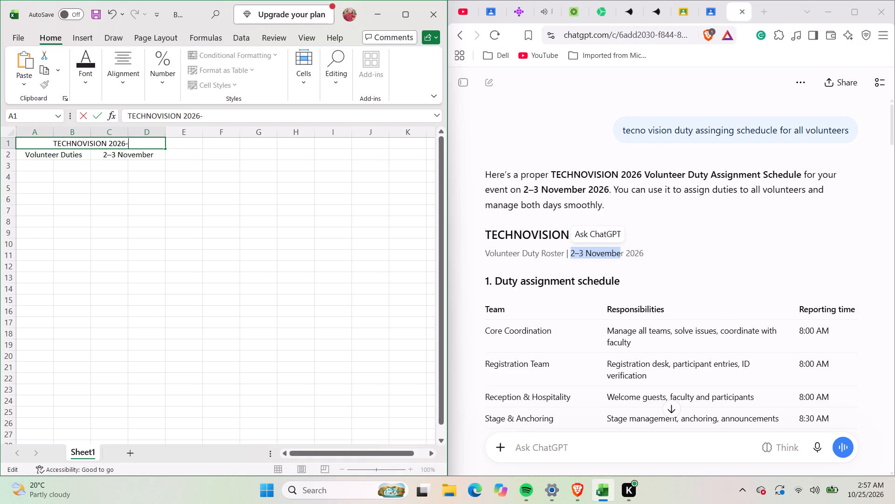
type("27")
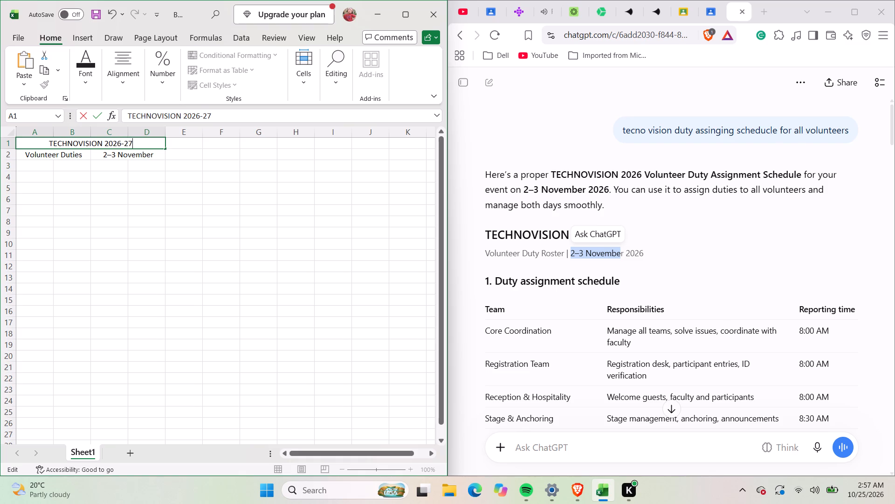
Enter the column heading "Assign Duty" in cell A3.
left_click(48, 164)
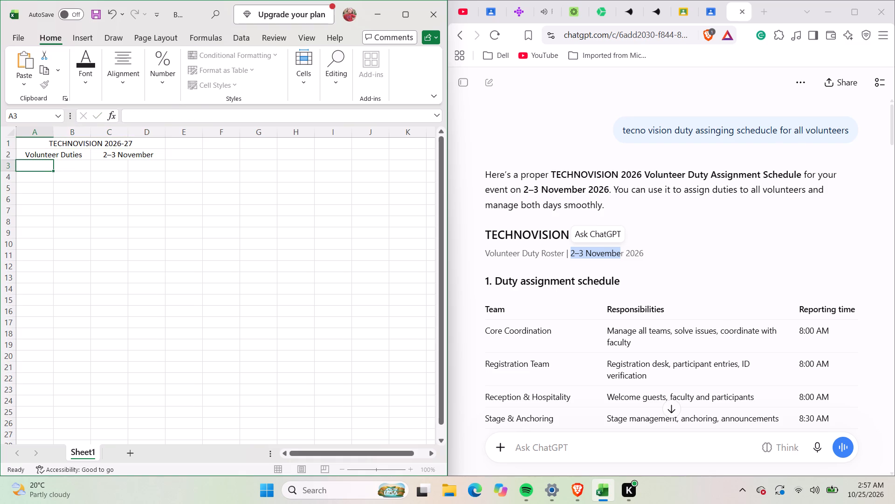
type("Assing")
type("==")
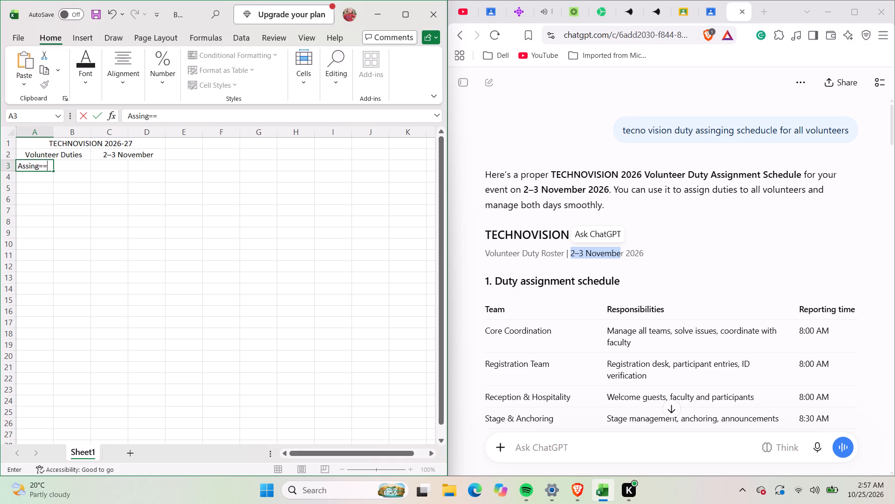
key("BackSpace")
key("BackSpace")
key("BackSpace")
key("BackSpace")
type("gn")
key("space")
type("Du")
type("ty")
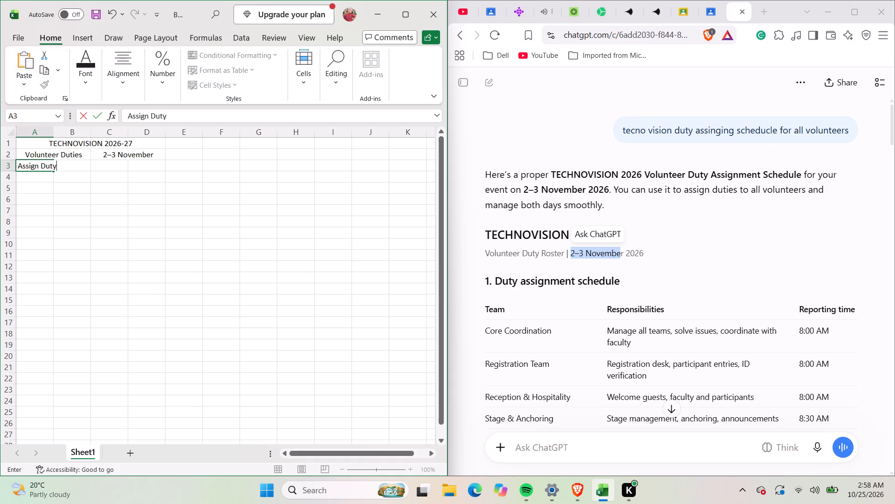
left_click(76, 165)
left_click(76, 166)
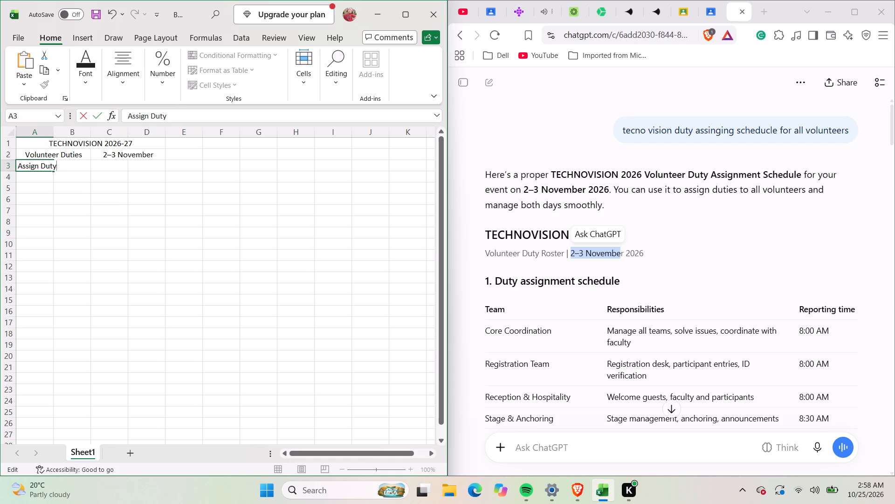
left_click(83, 166)
left_click(102, 163)
Merge and center cells B3:C3 beside the "Assign Duty" heading.
left_click(83, 167)
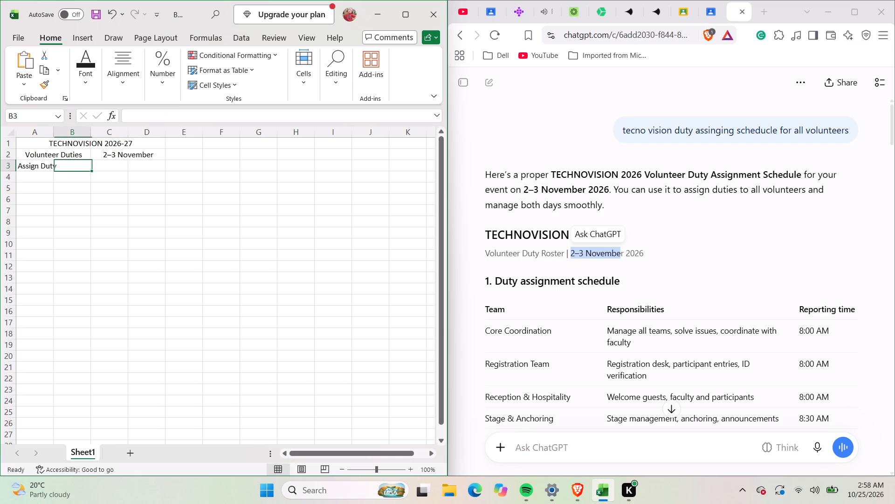
left_click_drag(83, 167, 107, 166)
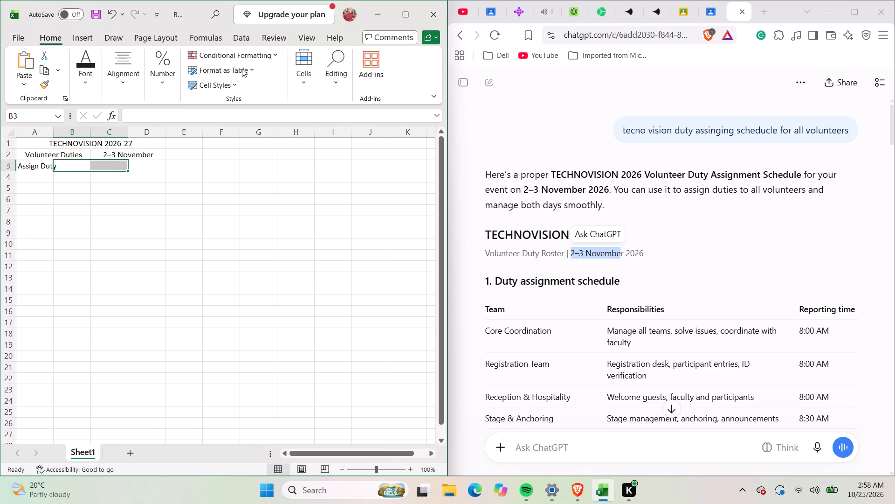
left_click(410, 20)
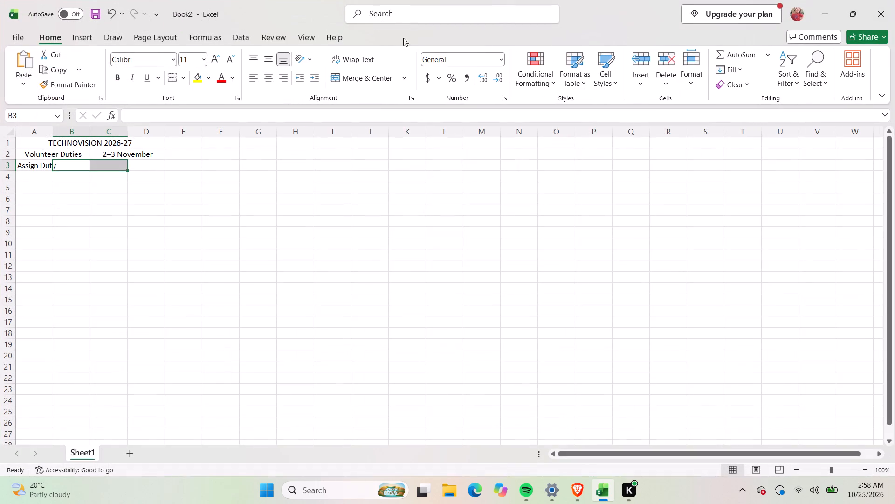
left_click(367, 78)
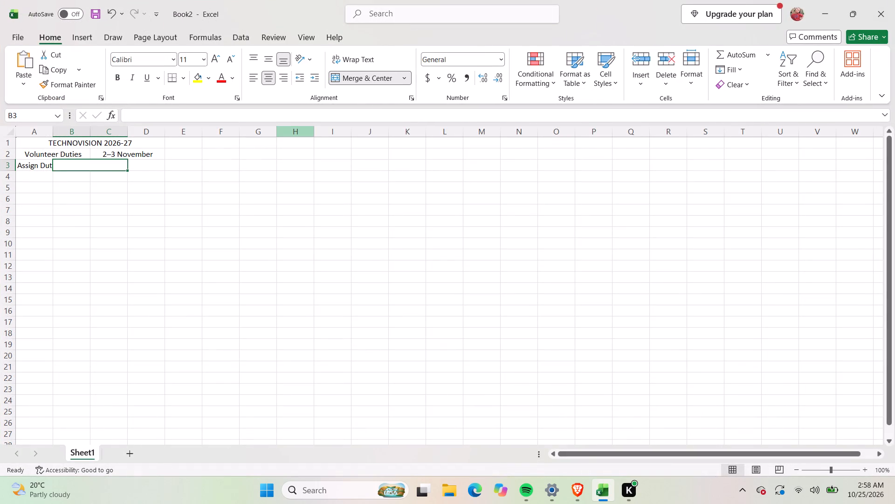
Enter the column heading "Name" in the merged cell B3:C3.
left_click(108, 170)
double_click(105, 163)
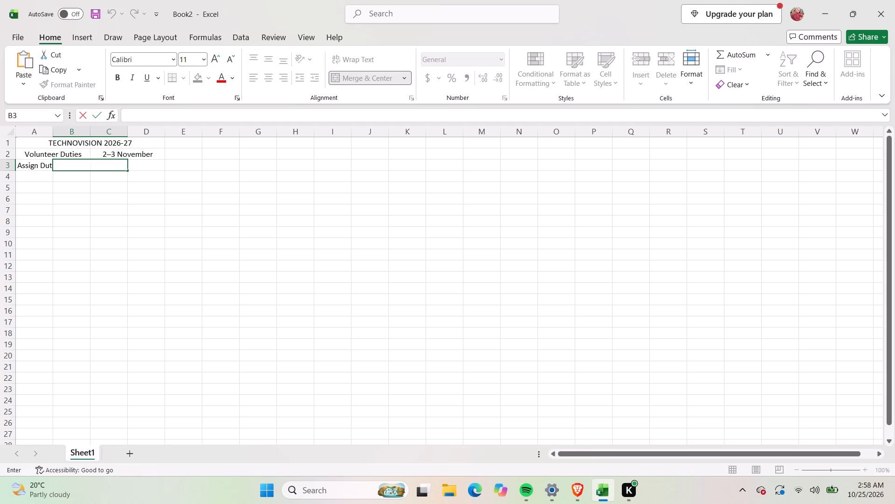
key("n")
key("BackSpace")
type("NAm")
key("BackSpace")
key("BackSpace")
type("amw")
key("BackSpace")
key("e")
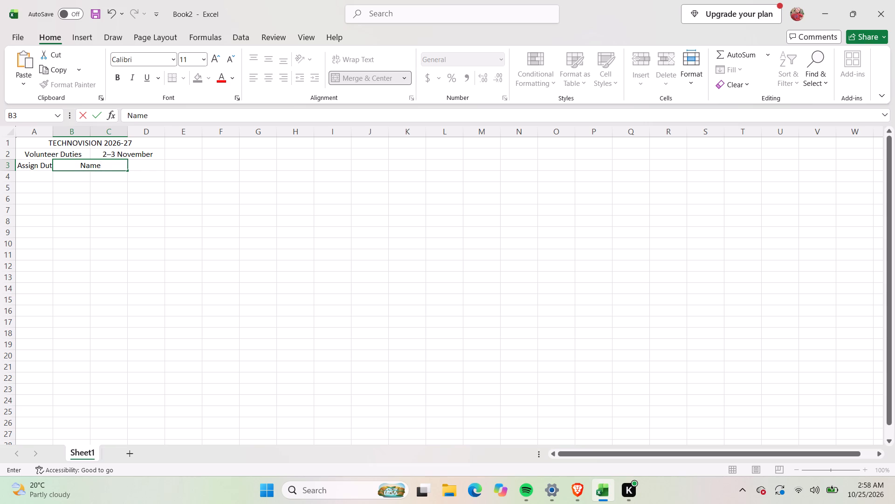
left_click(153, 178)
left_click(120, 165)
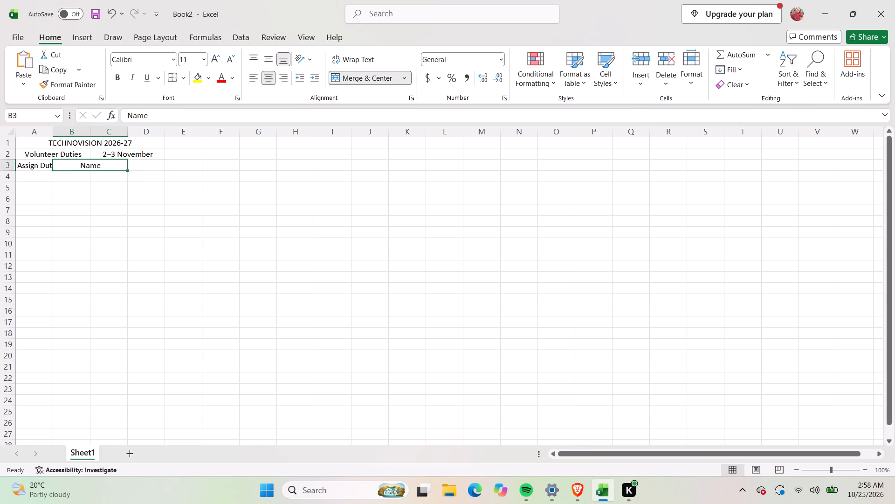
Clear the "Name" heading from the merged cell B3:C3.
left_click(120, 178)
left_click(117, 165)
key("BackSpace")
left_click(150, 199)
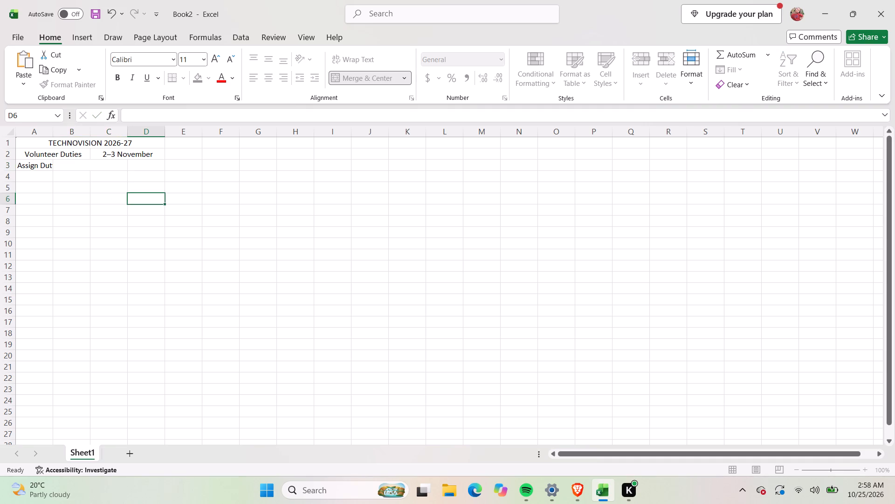
Fill the empty merged cell B3:C3 down through row 19 so each row has columns B and C merged.
left_click_drag(109, 166, 125, 209)
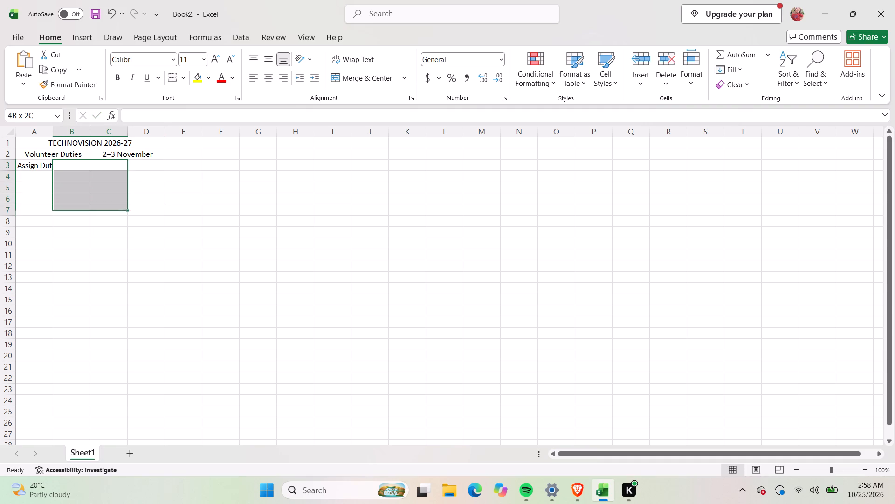
left_click_drag(125, 209, 124, 356)
left_click(165, 220)
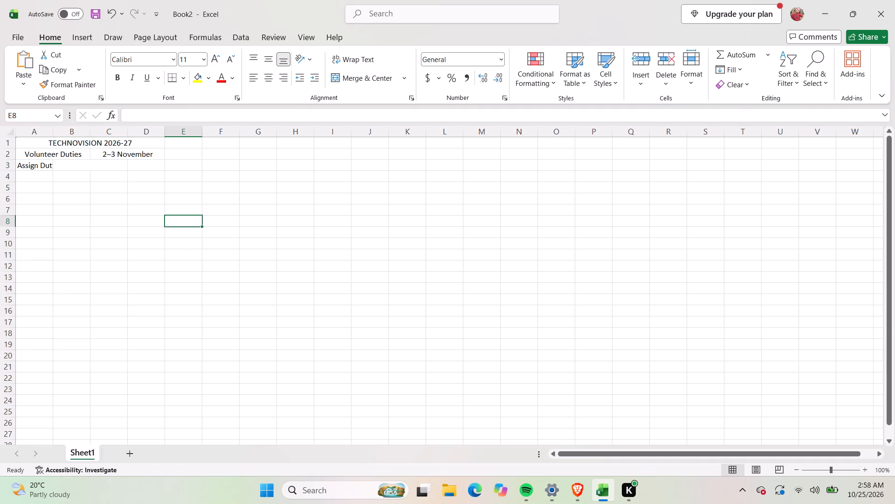
left_click(105, 164)
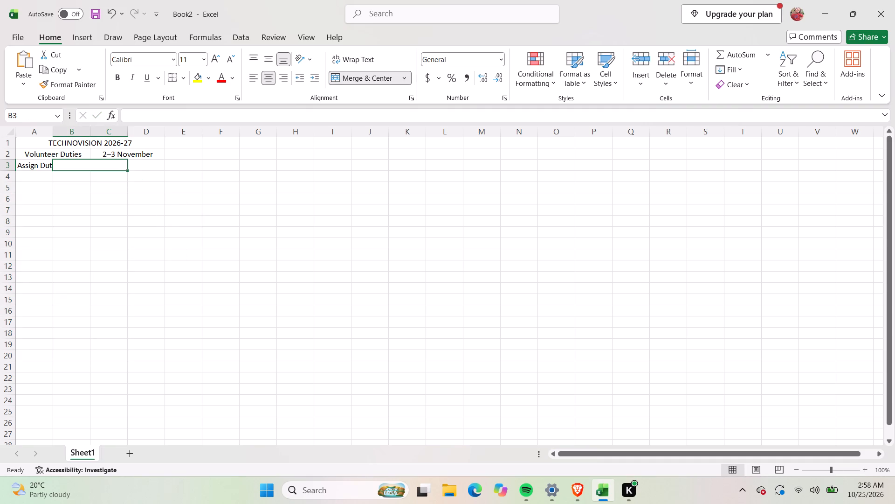
left_click_drag(126, 170, 126, 351)
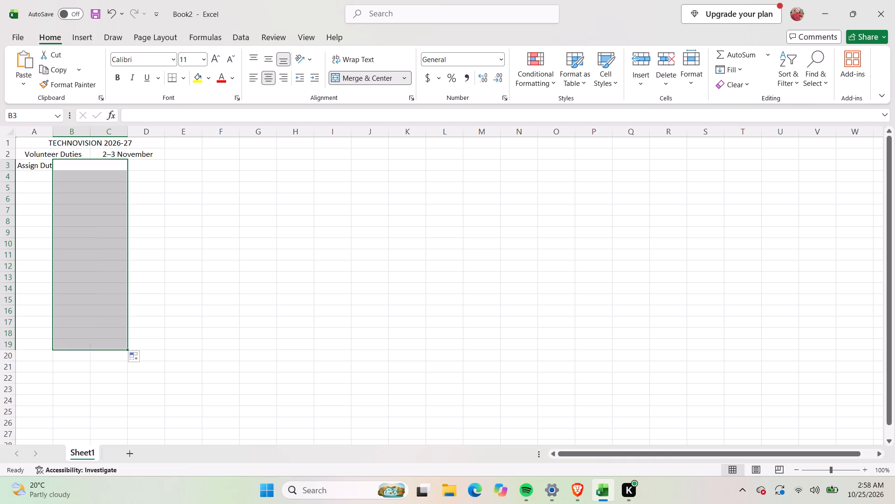
left_click(176, 312)
left_click(94, 171)
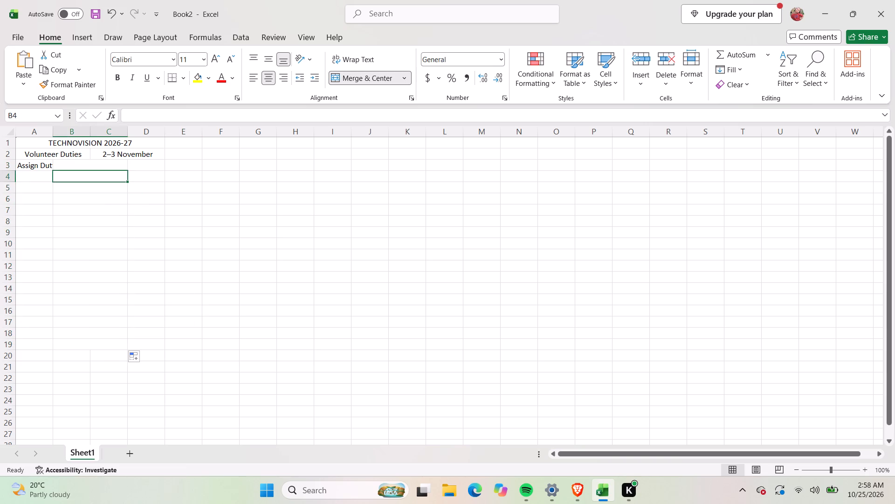
Enter the column heading "Name" in the merged cell B3:C3.
left_click(100, 162)
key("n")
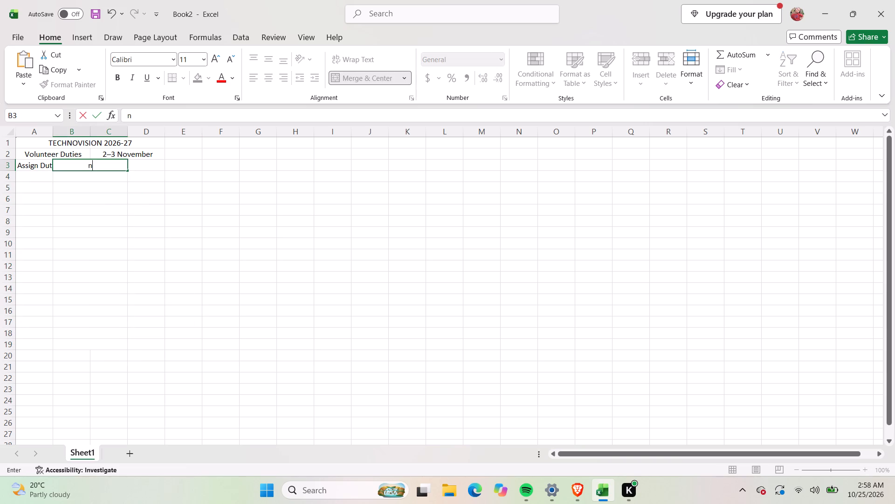
key("BackSpace")
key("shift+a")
key("BackSpace")
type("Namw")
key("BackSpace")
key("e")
Enter the column heading "Contact No" in cell D3.
left_click(152, 163)
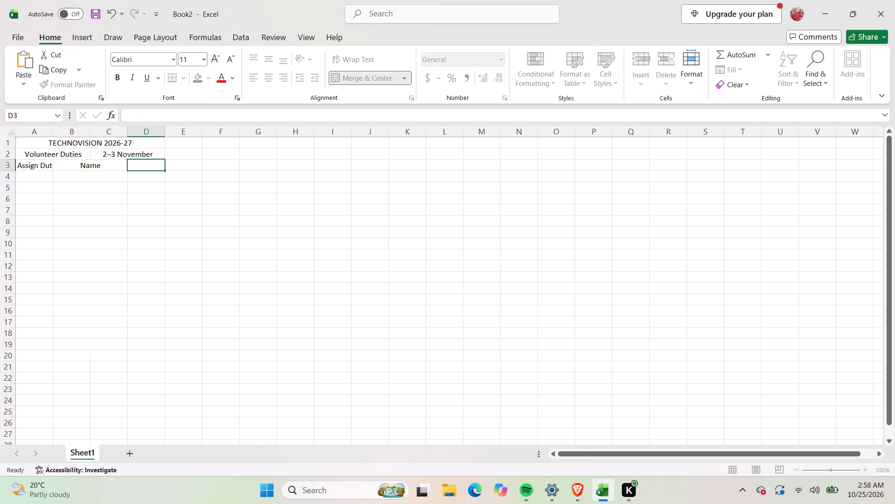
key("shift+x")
key("shift+BackSpace")
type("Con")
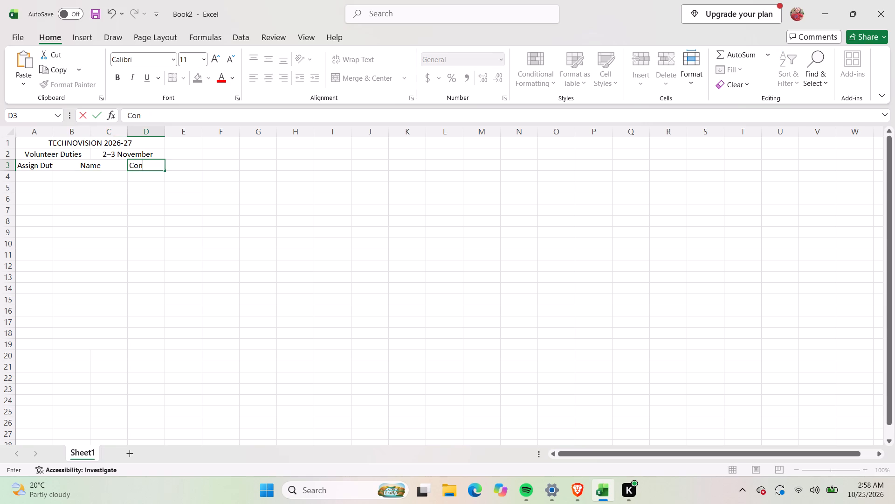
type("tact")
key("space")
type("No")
left_click(202, 167)
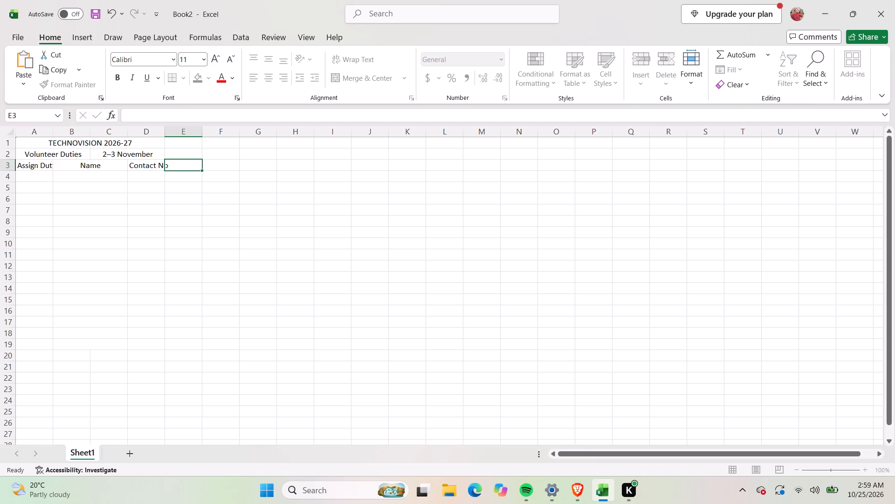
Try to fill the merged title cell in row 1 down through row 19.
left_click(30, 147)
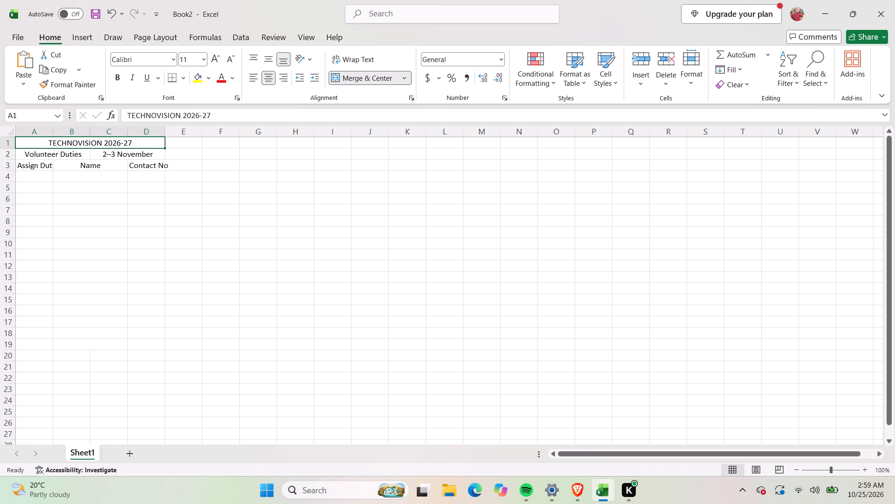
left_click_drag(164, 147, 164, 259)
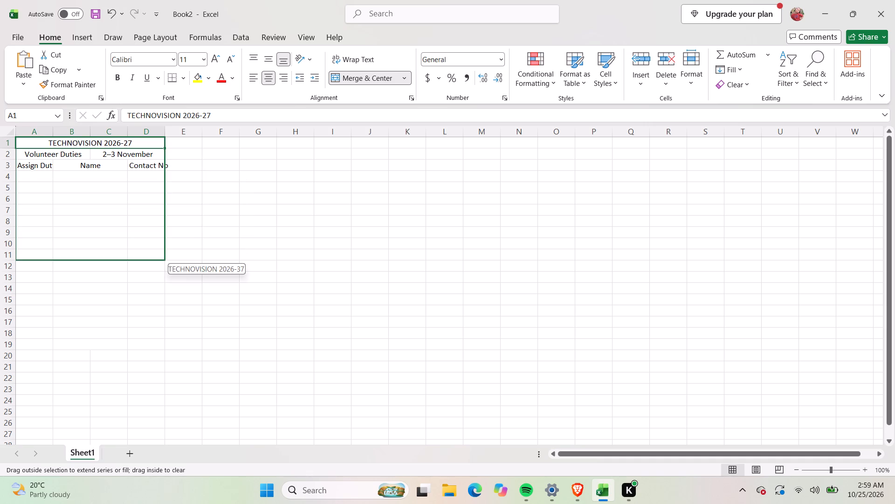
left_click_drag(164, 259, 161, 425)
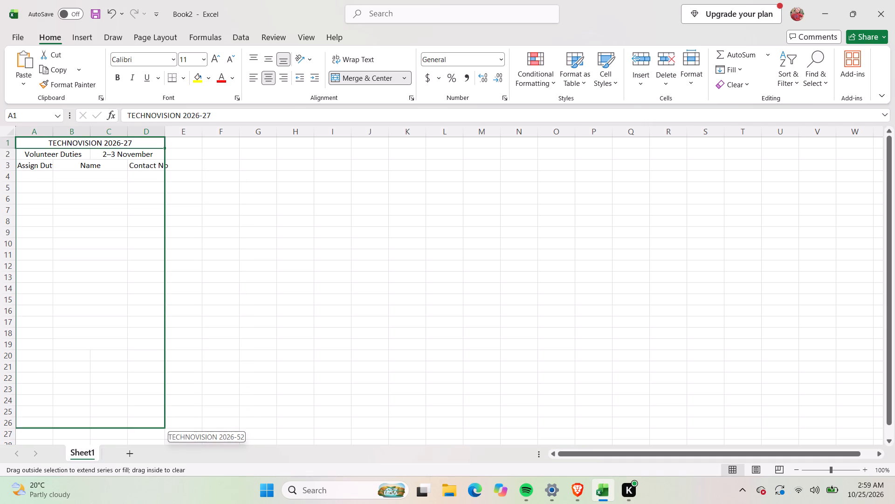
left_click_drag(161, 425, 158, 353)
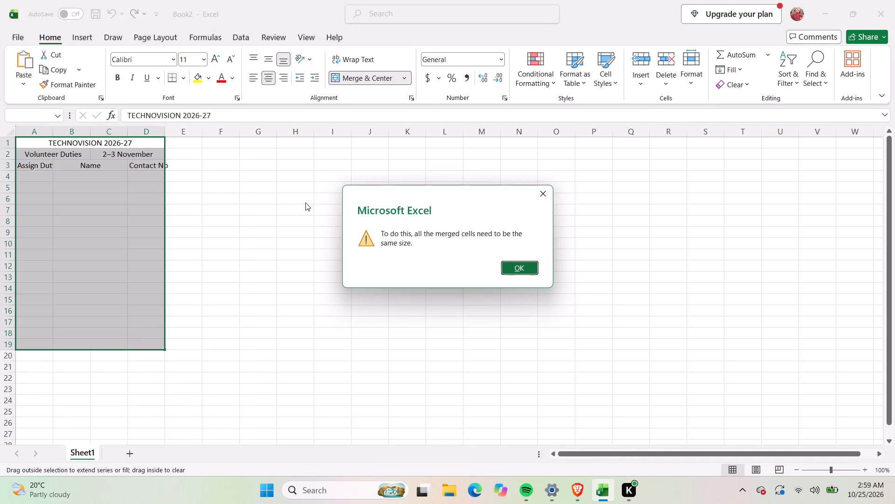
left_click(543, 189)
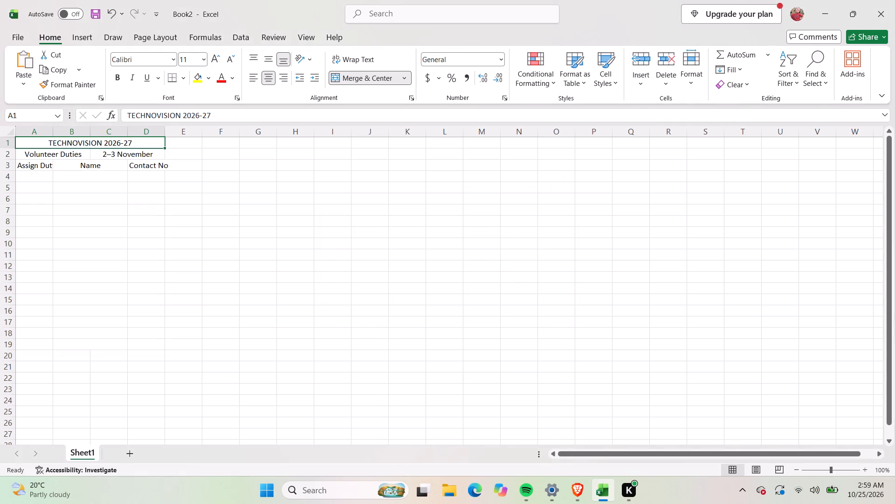
Apply All Borders to the whole duty table, A1:D19.
left_click(158, 341)
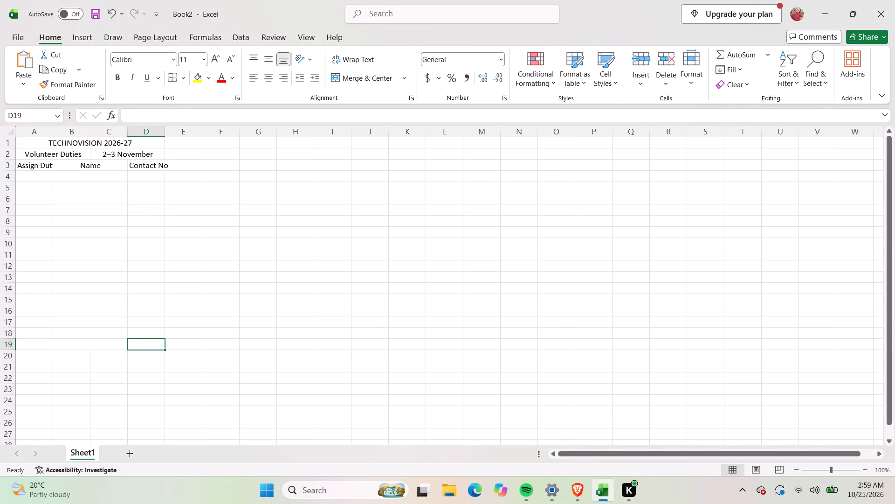
left_click_drag(157, 343, 48, 138)
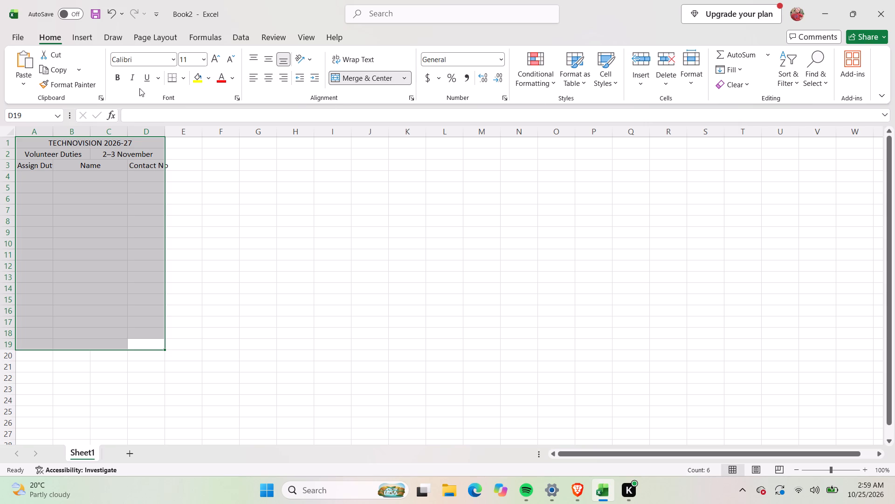
left_click(186, 74)
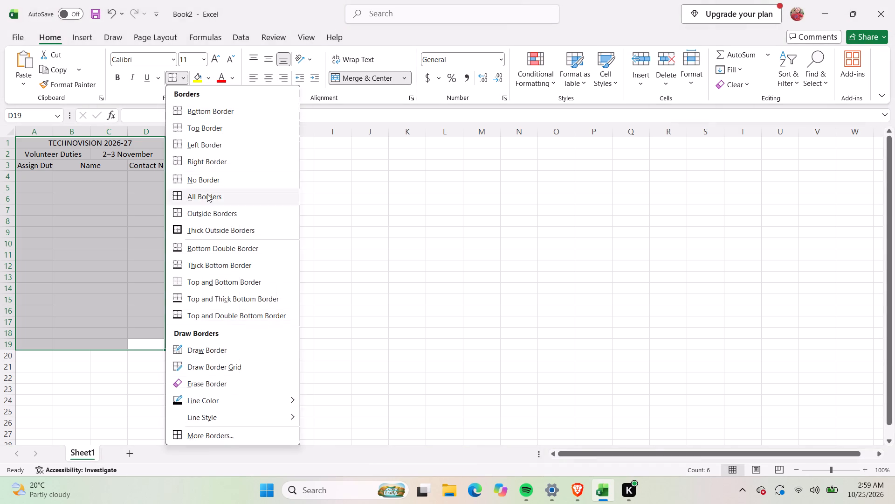
left_click(208, 193)
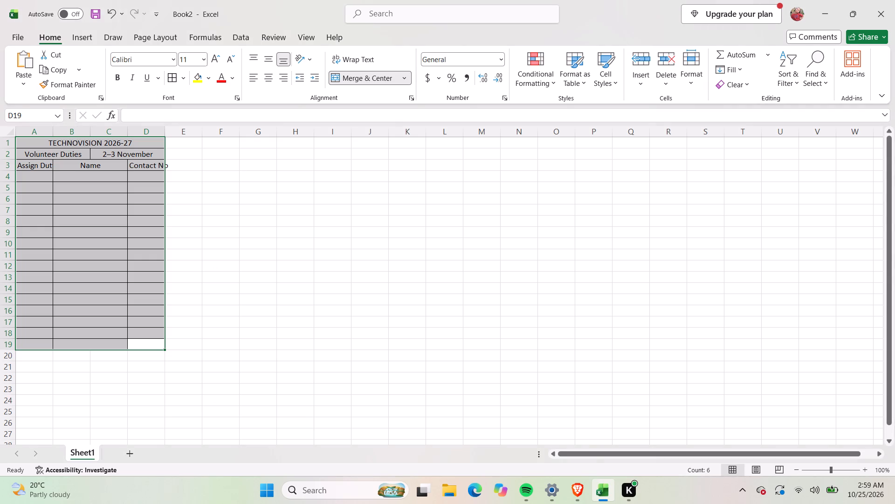
Widen columns A to D so that every heading fits, with the merged Name column wider than Assign Duty and Contact No.
left_click_drag(54, 131, 69, 130)
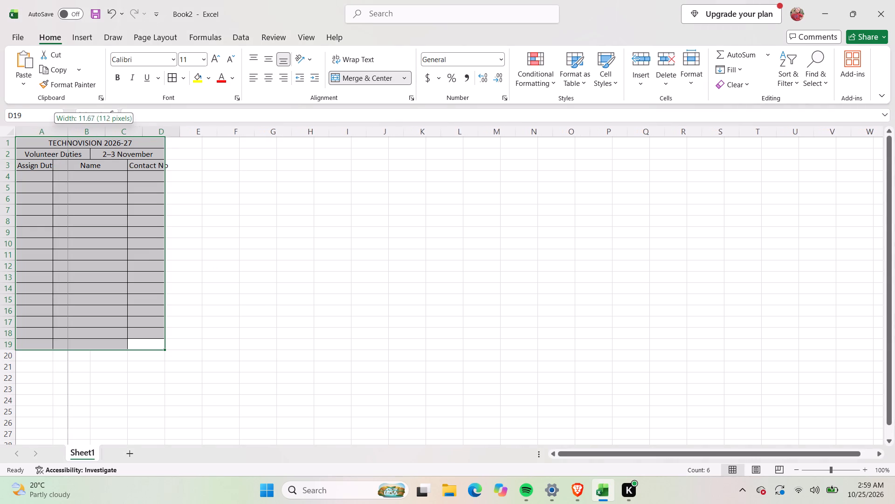
left_click_drag(69, 130, 73, 130)
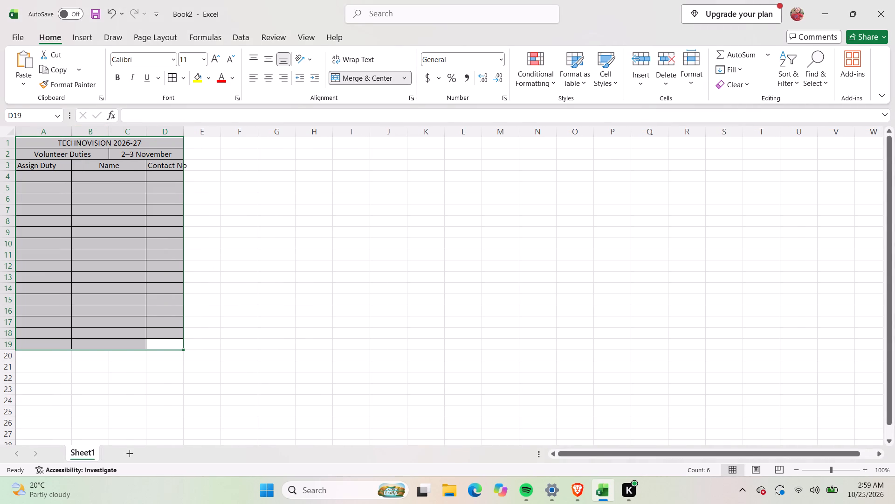
left_click_drag(147, 132, 166, 132)
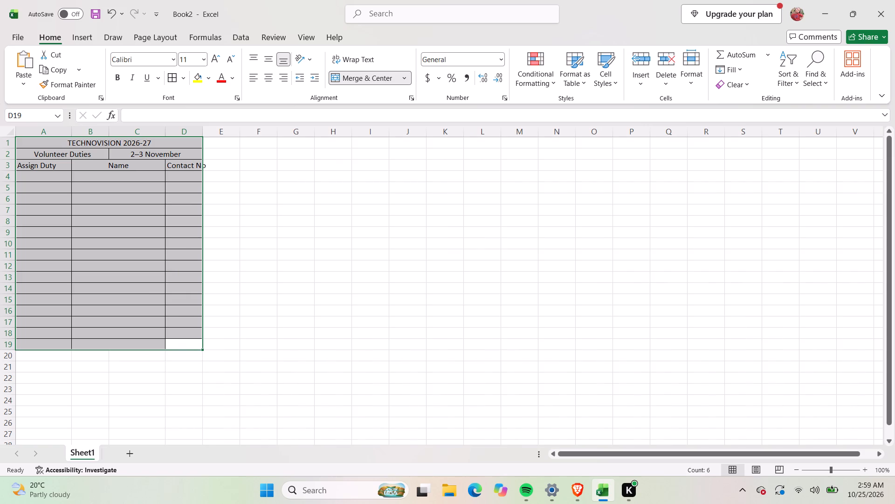
left_click_drag(202, 131, 242, 128)
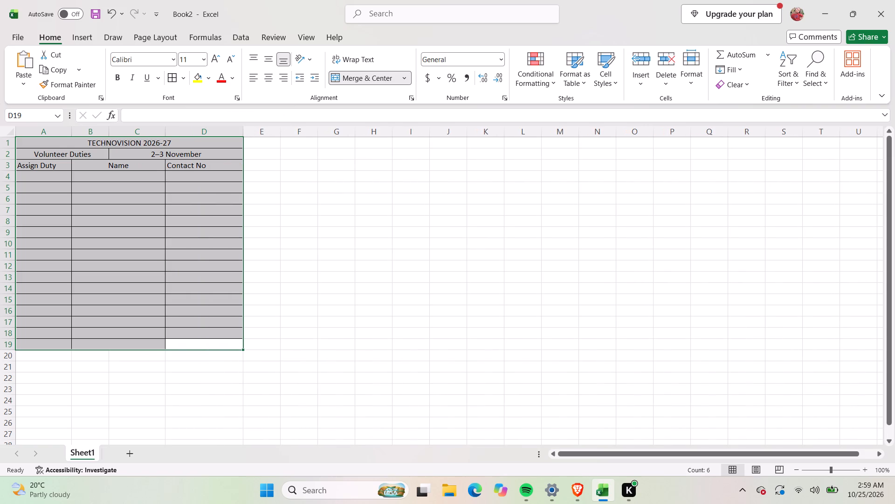
left_click_drag(107, 129, 108, 128)
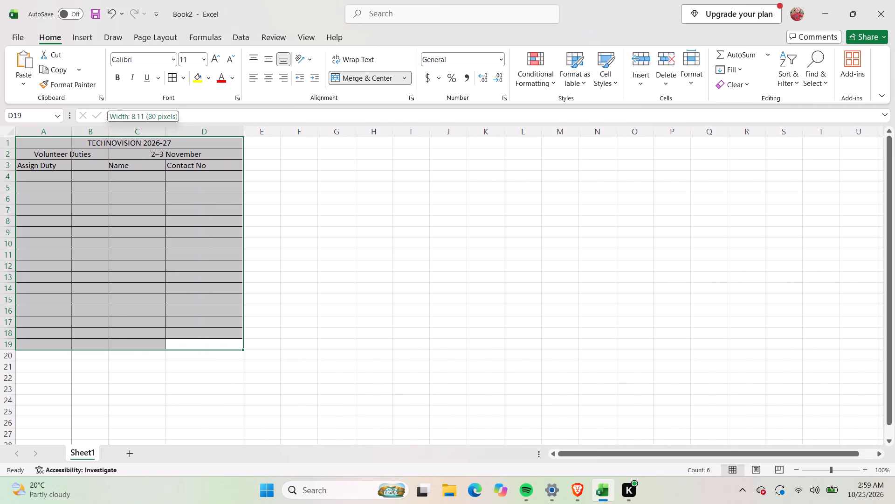
left_click_drag(108, 128, 124, 128)
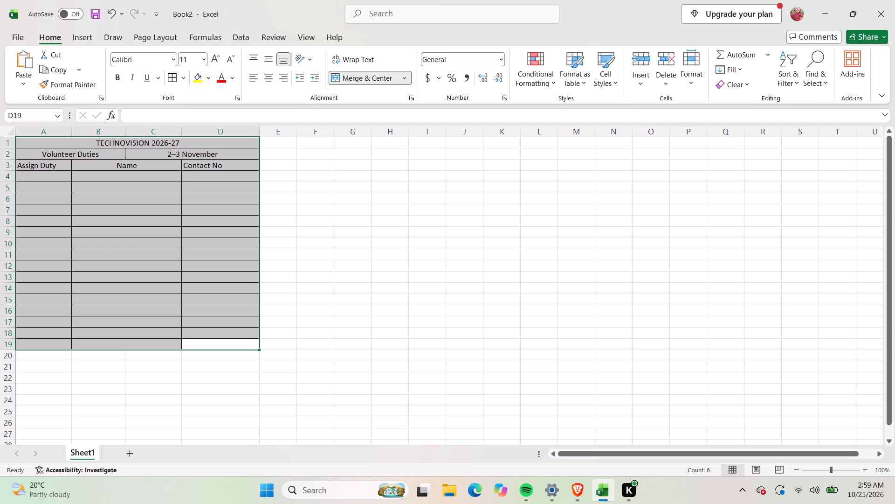
left_click_drag(261, 129, 239, 131)
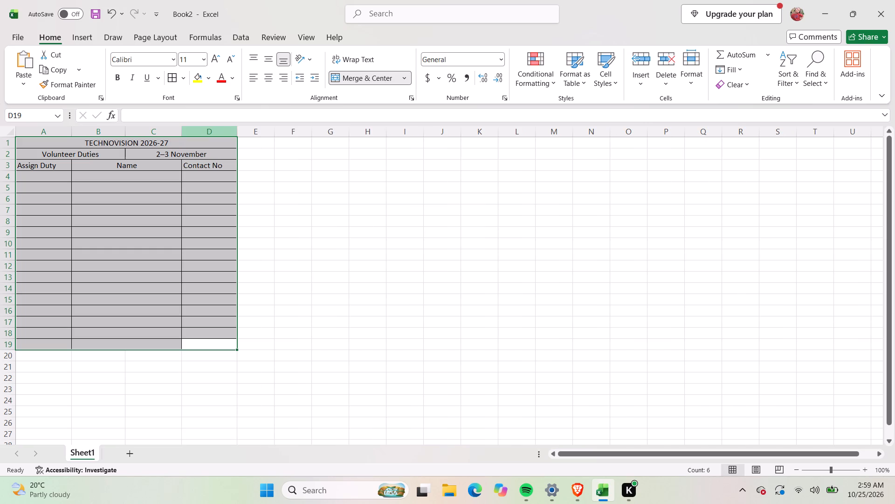
left_click_drag(182, 131, 176, 131)
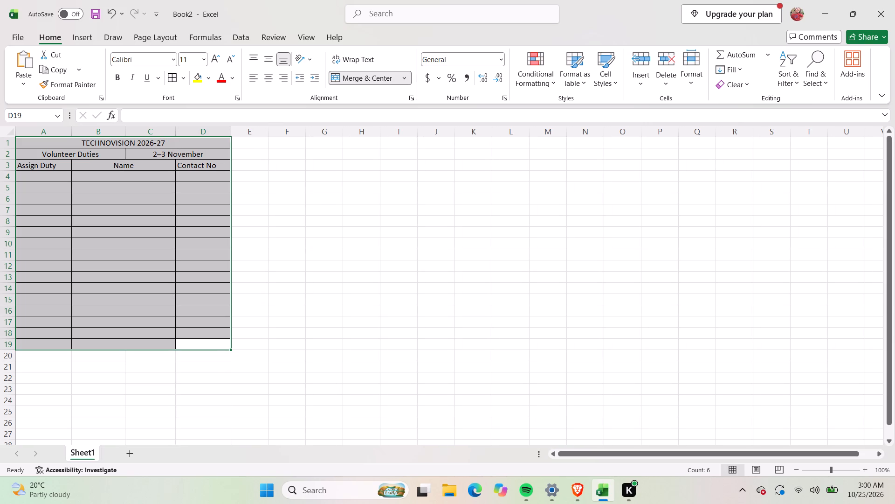
left_click_drag(73, 131, 78, 131)
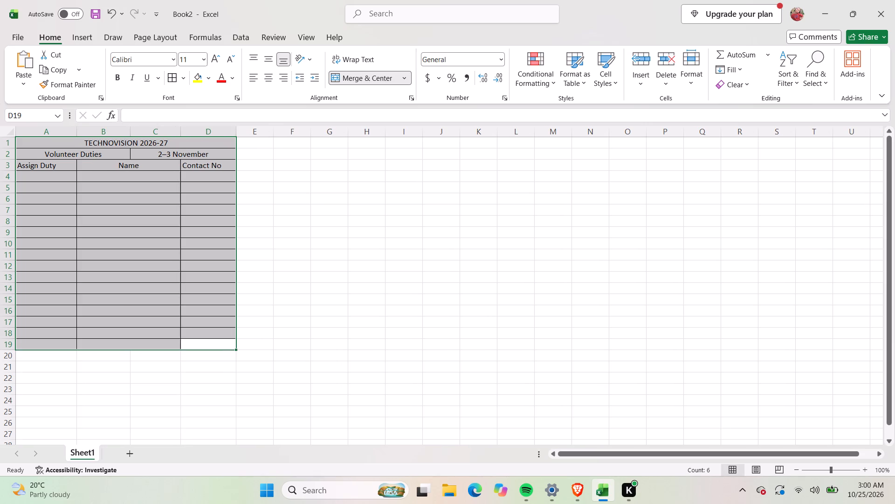
left_click_drag(236, 131, 241, 131)
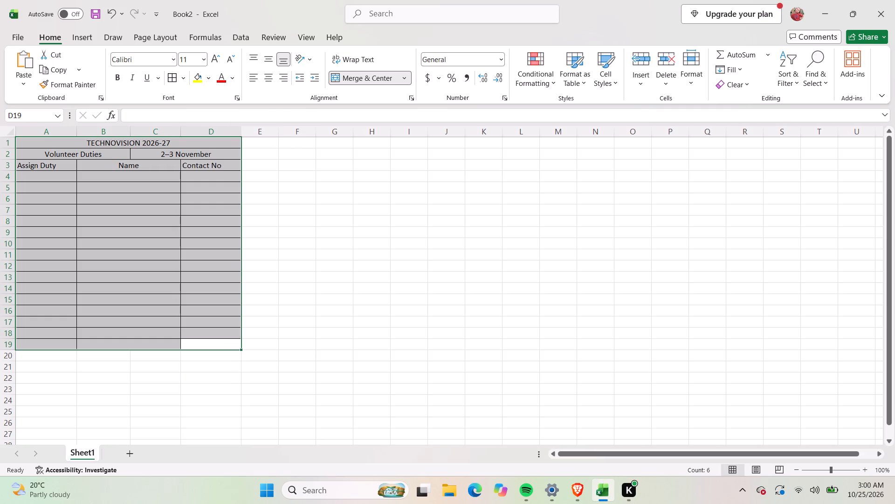
Increase the height of title row 1 to nearly three times the default and make row 2 slightly taller.
left_click_drag(10, 147, 14, 168)
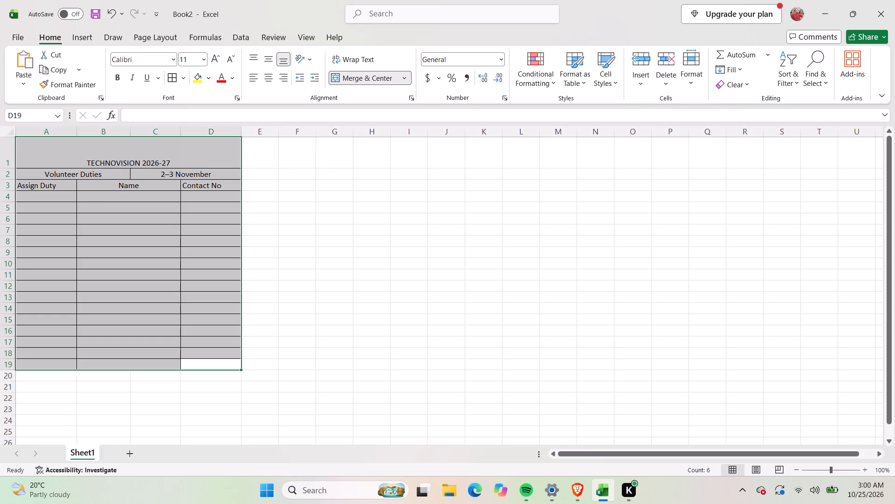
left_click(11, 179)
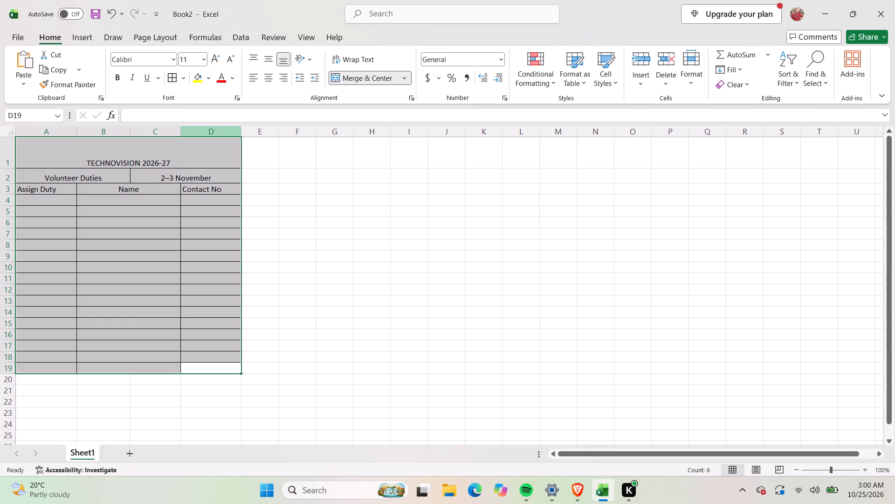
Center the contents of A1:D19 horizontally and middle-align them vertically.
left_click(266, 73)
left_click(268, 61)
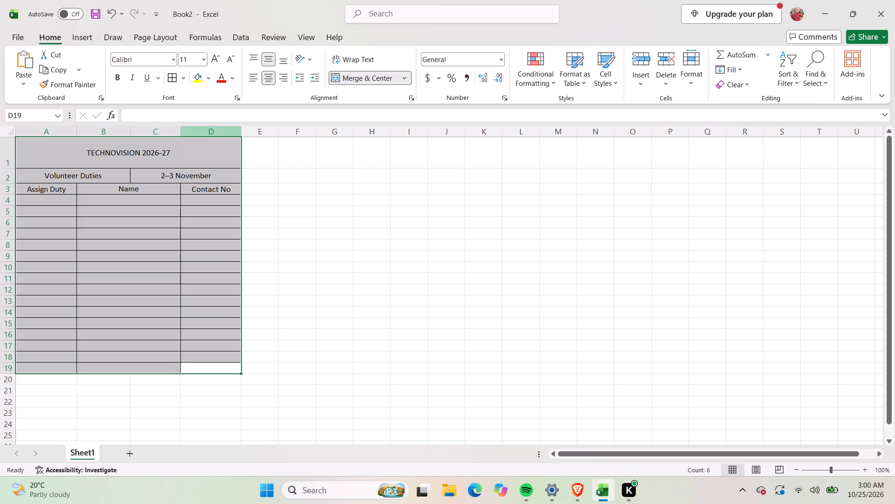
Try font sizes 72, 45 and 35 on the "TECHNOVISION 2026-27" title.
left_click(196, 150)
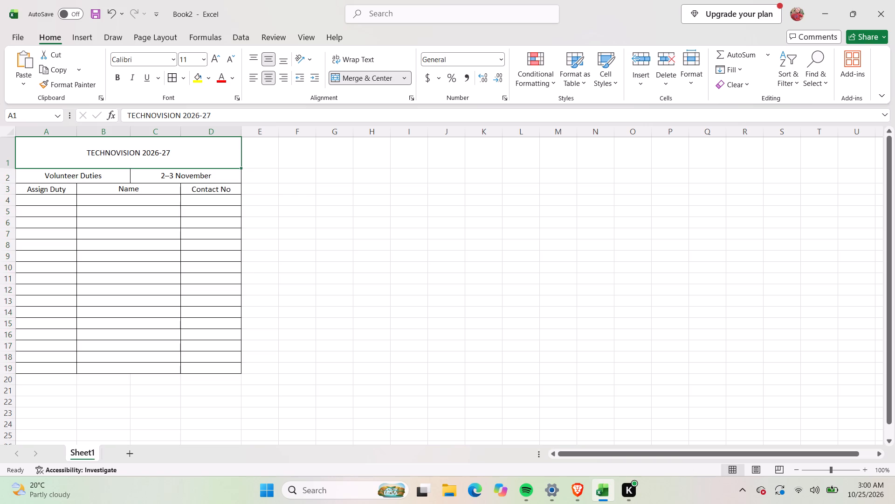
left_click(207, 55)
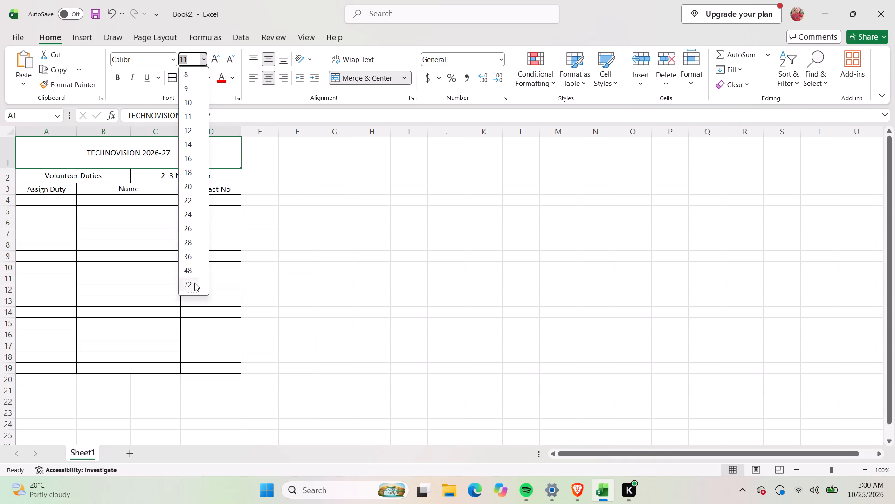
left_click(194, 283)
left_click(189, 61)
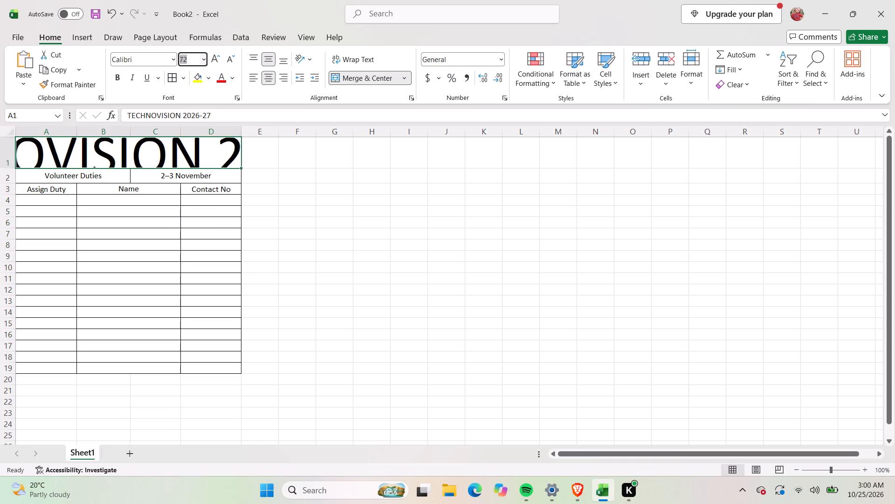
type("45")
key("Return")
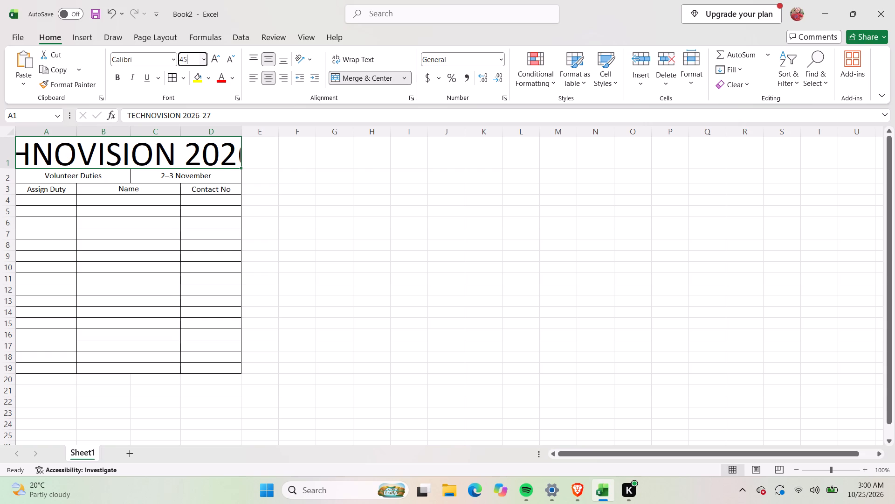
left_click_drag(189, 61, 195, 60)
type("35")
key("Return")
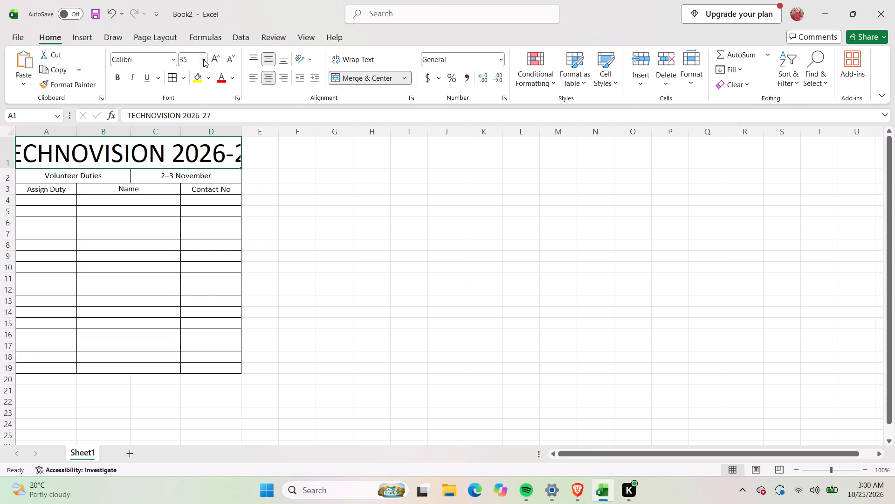
Set the font size of the "TECHNOVISION 2026-27" title to 24.
left_click(203, 59)
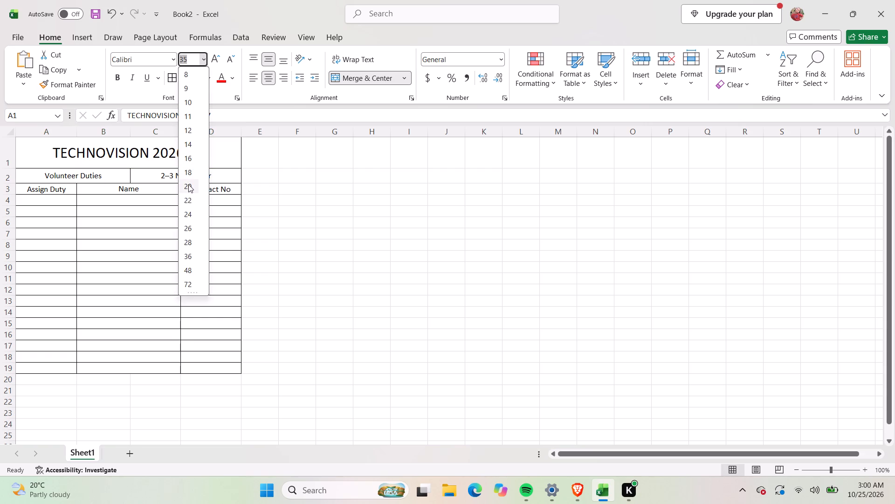
left_click(193, 211)
Set the font size of the "Volunteer Duties" subtitle in row 2 to 16.
left_click(119, 177)
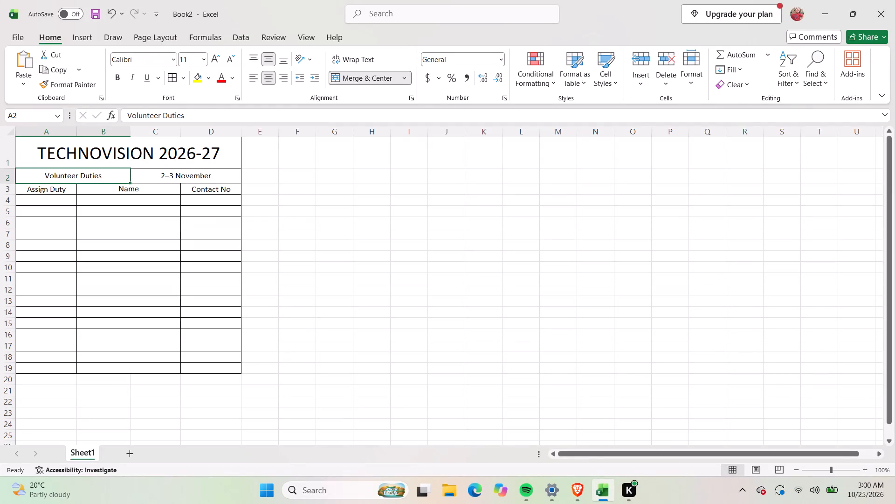
left_click(206, 56)
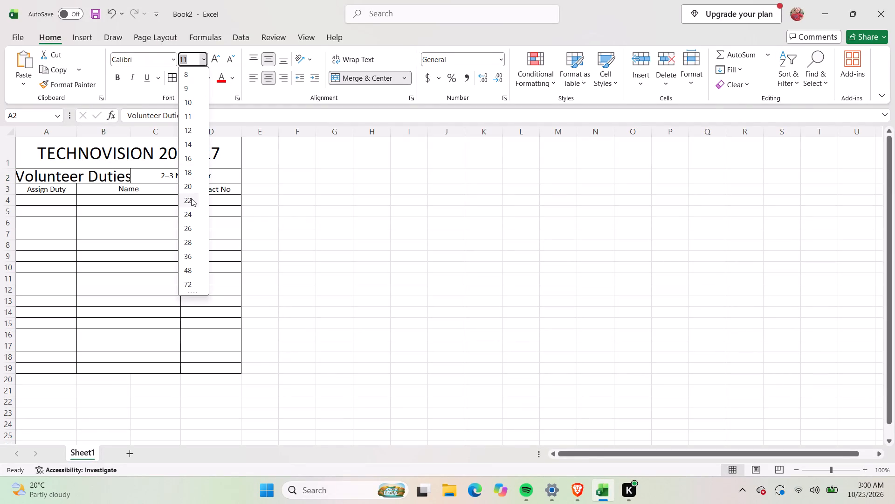
left_click(188, 162)
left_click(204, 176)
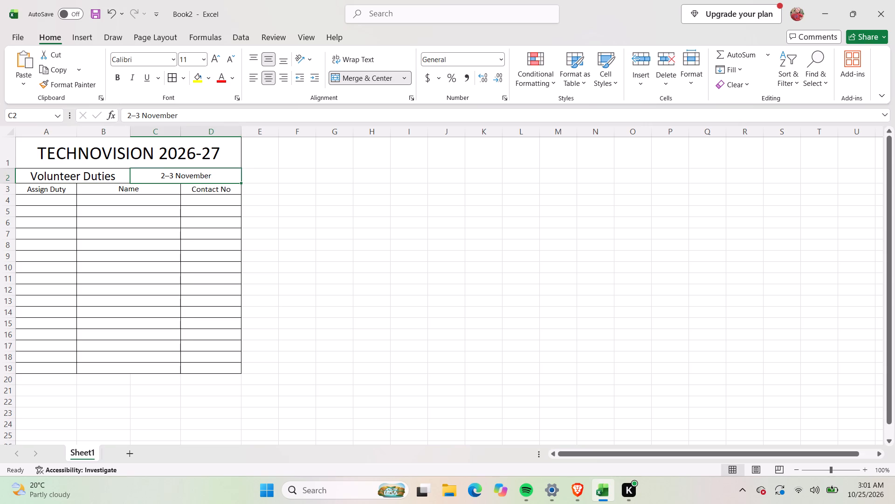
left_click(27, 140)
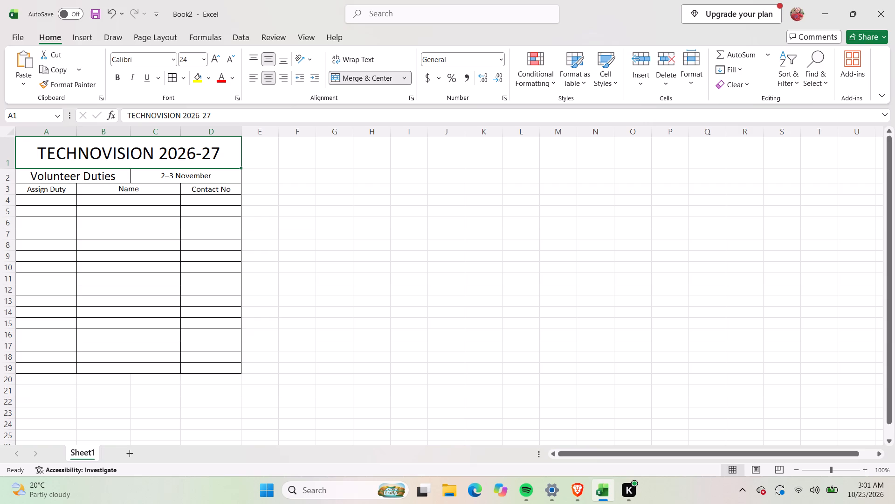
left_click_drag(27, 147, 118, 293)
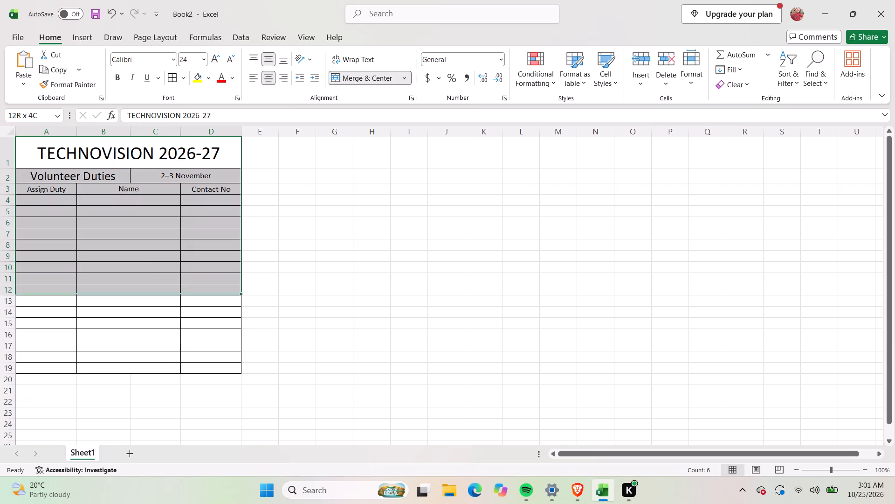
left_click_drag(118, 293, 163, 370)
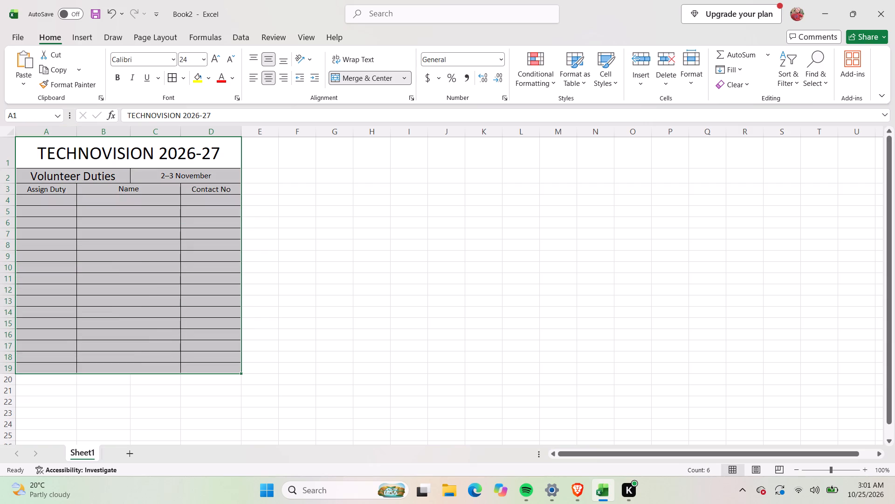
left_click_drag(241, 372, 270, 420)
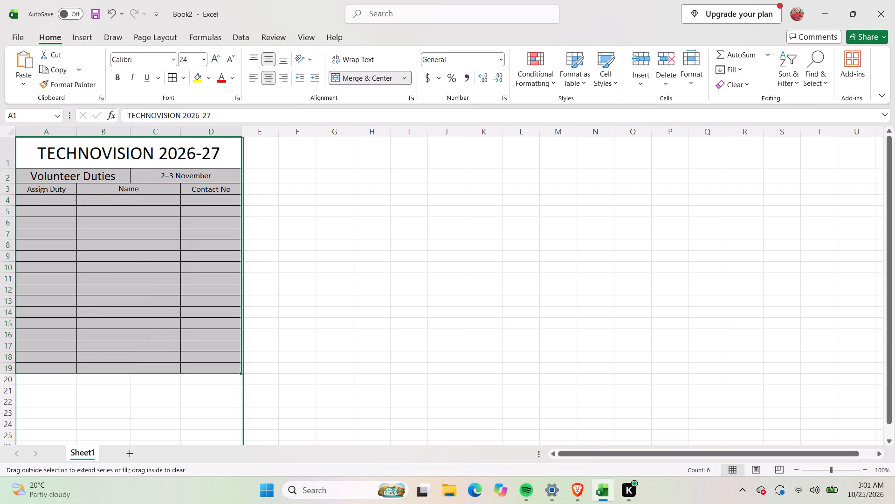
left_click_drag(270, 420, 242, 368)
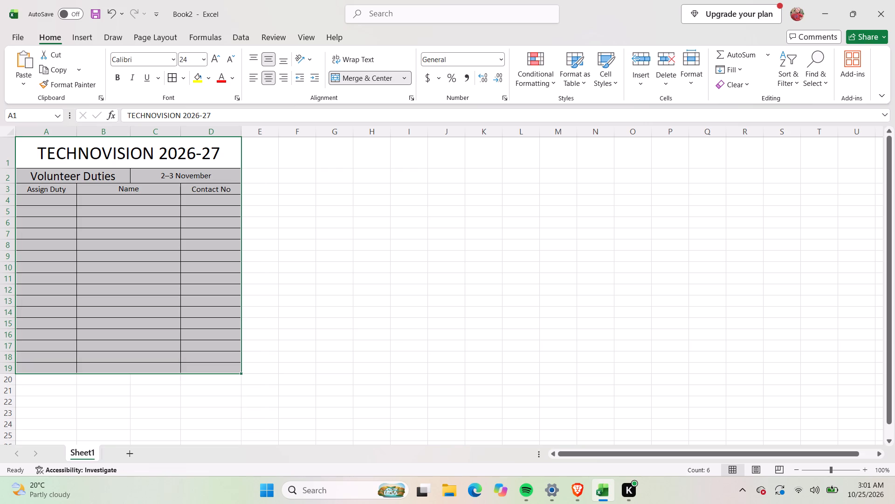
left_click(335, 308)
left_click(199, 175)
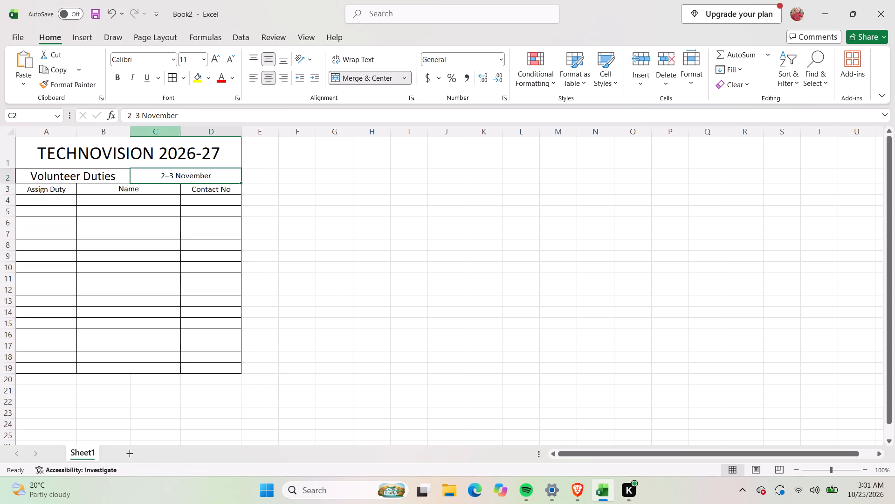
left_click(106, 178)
Make the "TECHNOVISION 2026-27" title bold.
left_click(183, 147)
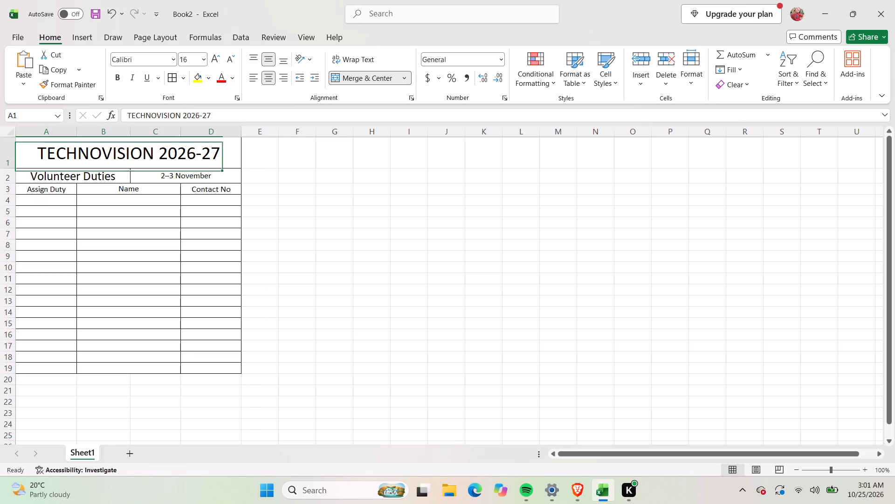
left_click(116, 75)
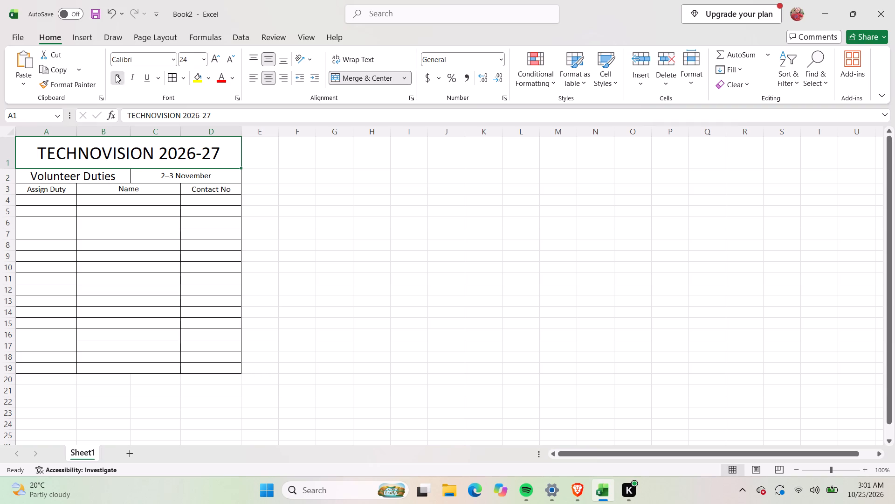
Set the font size of the "2–3 November" date cell in row 2 to 16.
left_click(170, 180)
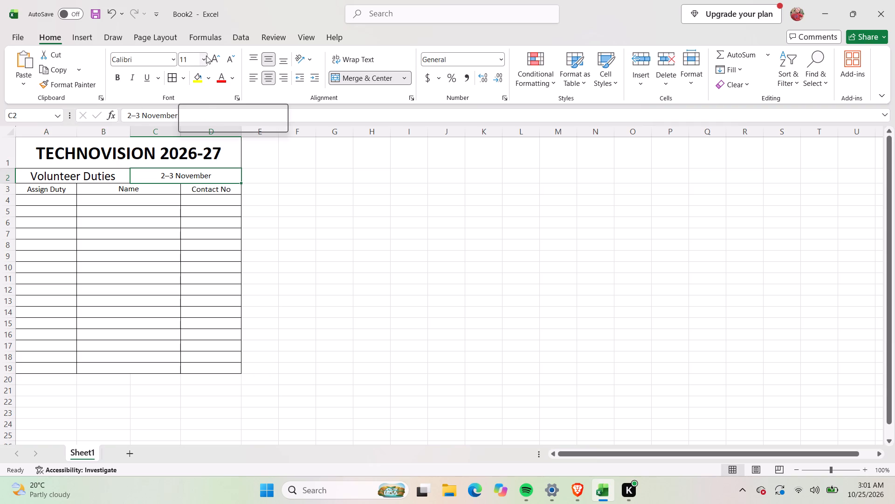
left_click(122, 175)
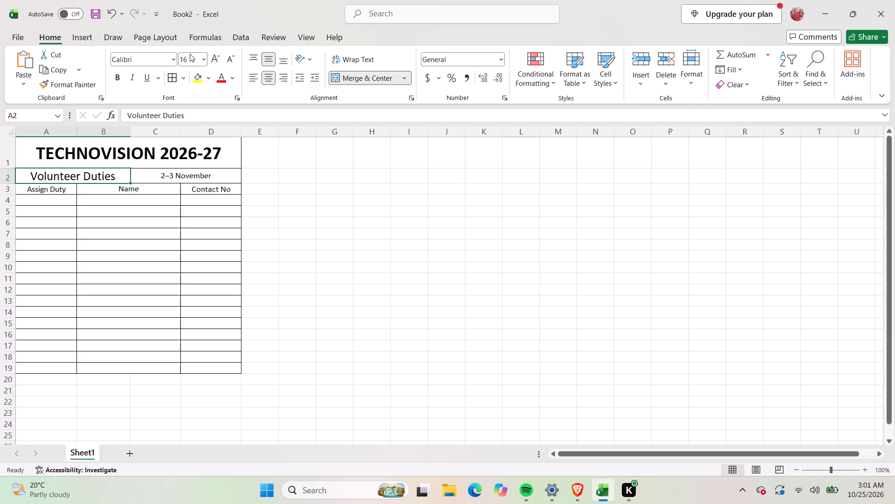
left_click_drag(176, 175, 189, 88)
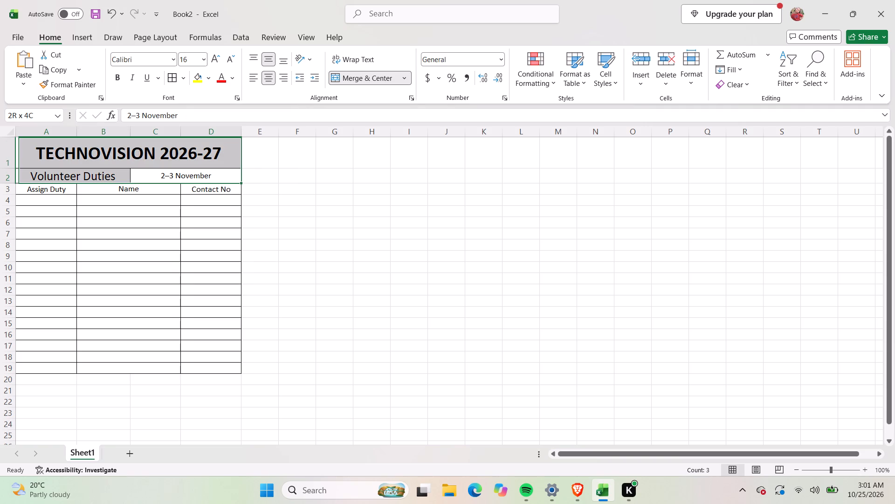
left_click_drag(189, 88, 202, 185)
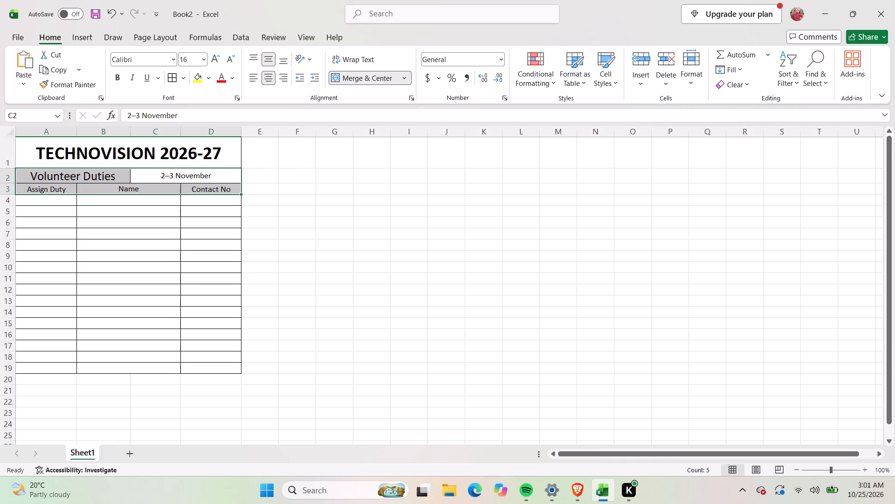
left_click(220, 173)
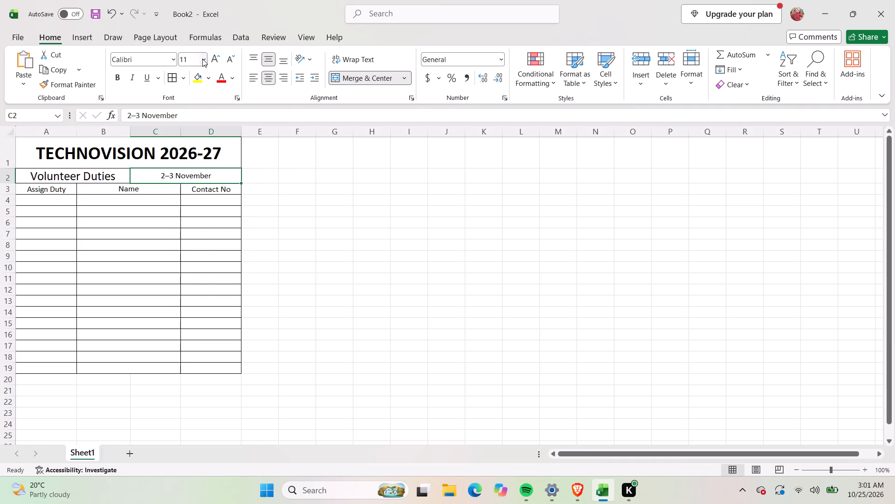
left_click(202, 59)
left_click(191, 157)
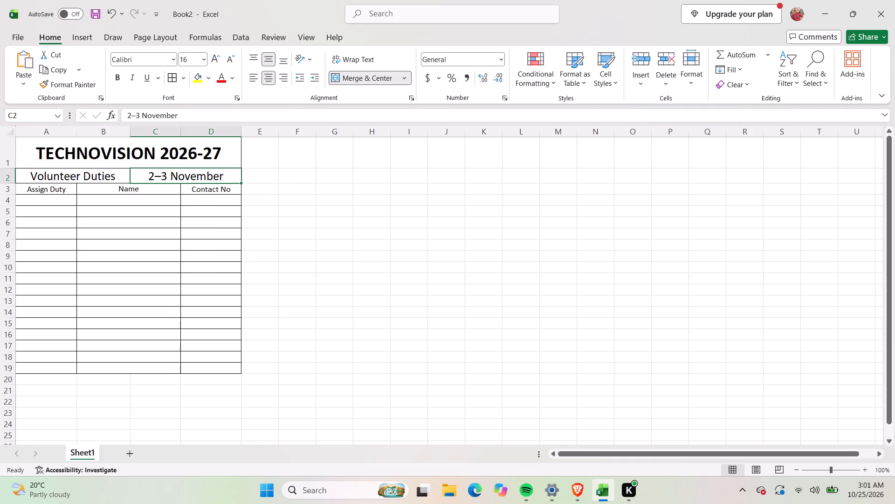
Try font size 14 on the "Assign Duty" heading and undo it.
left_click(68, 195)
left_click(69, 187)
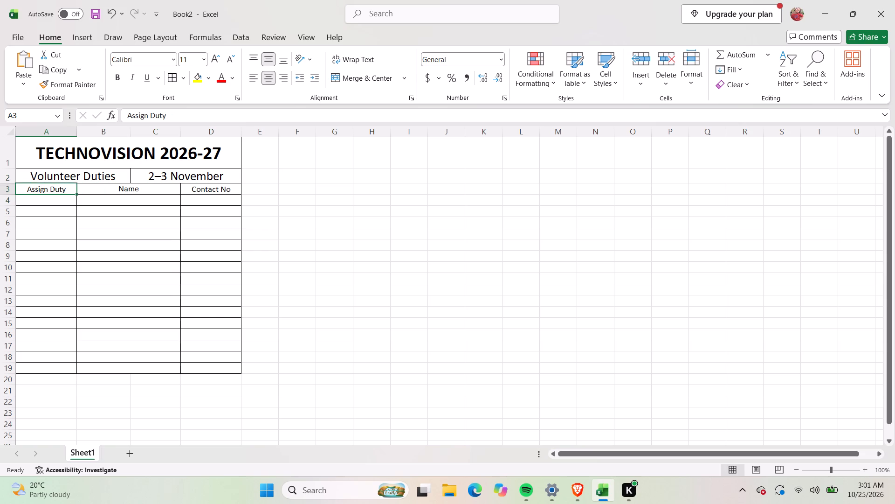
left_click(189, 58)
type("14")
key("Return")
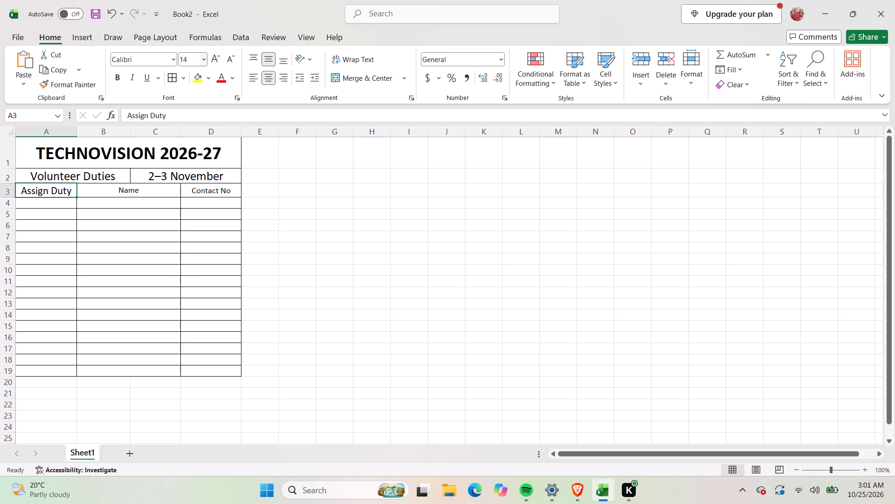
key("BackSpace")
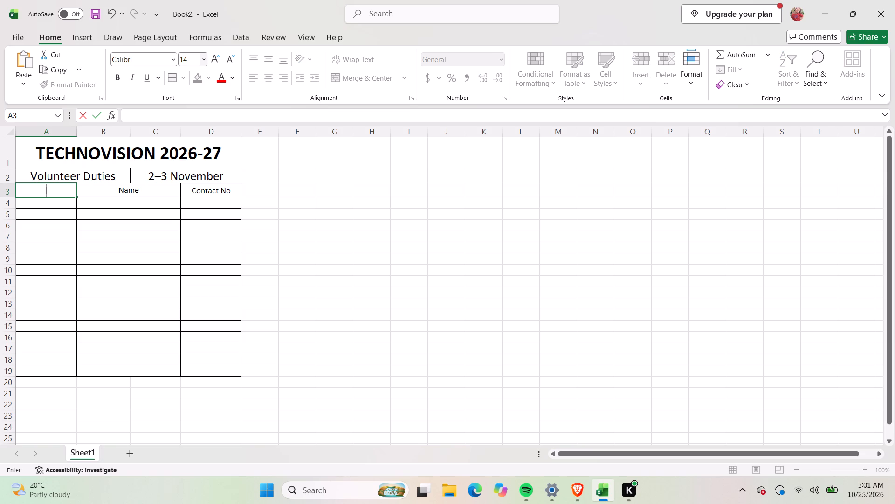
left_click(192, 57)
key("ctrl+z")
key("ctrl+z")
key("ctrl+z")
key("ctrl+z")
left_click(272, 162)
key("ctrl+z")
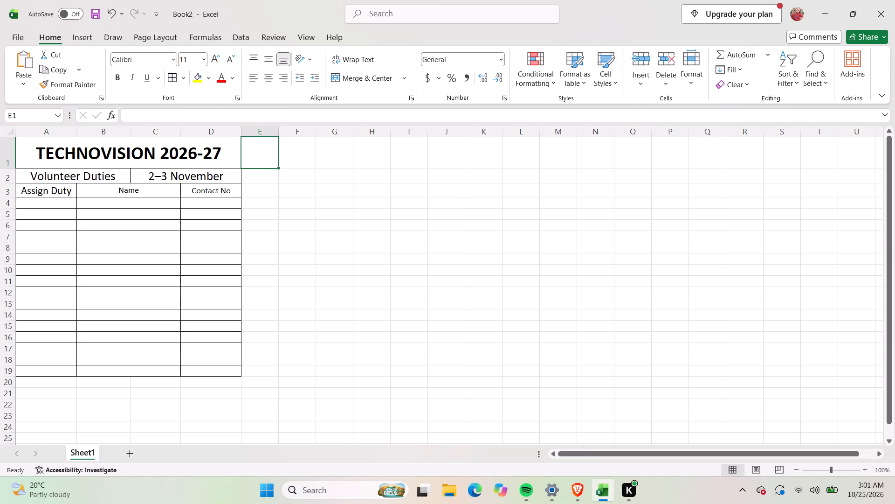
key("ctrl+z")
Set the font size of the "Assign Duty", "Name" and "Contact No" headings in row 3 to 12.
left_click(203, 56)
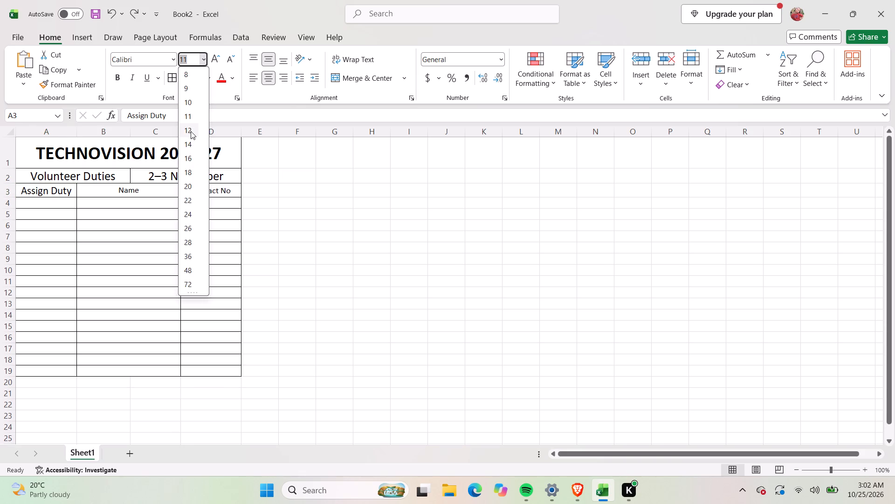
left_click(191, 131)
left_click(138, 193)
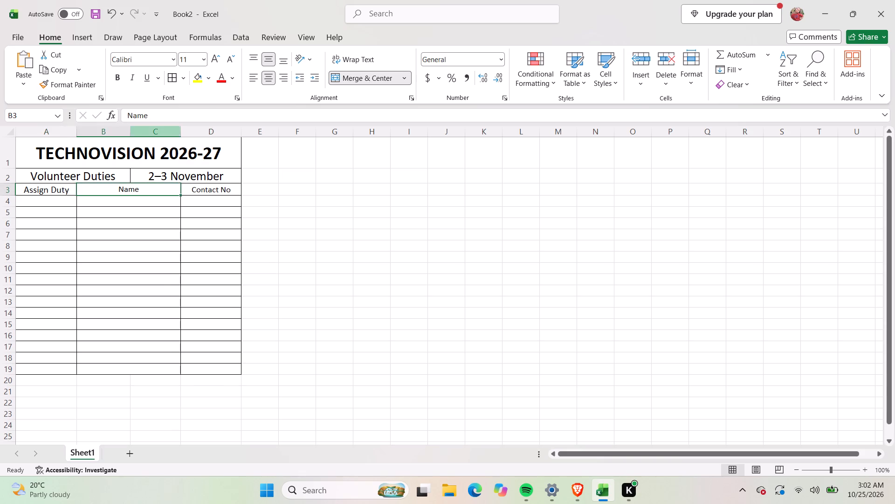
left_click(204, 57)
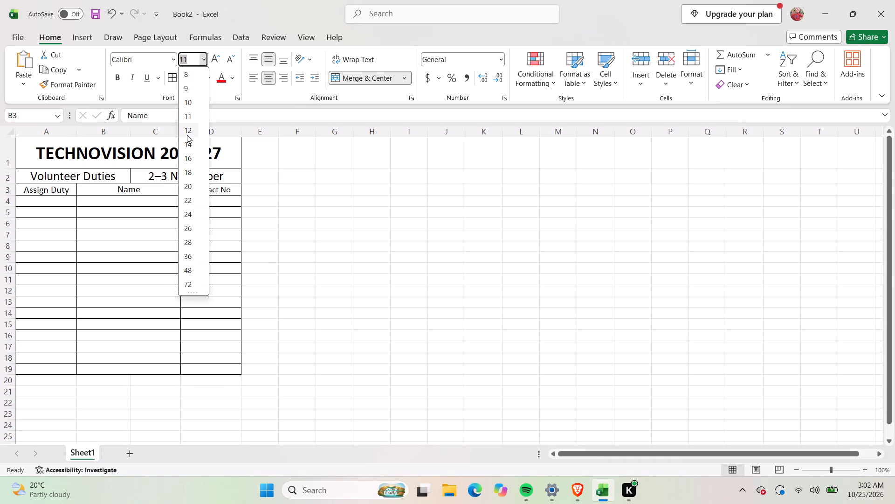
left_click(187, 135)
left_click(203, 189)
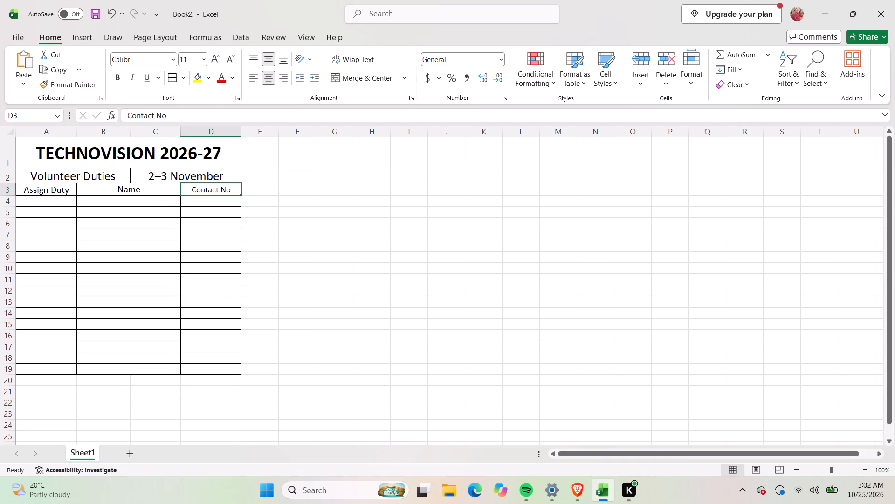
left_click_drag(202, 59, 192, 127)
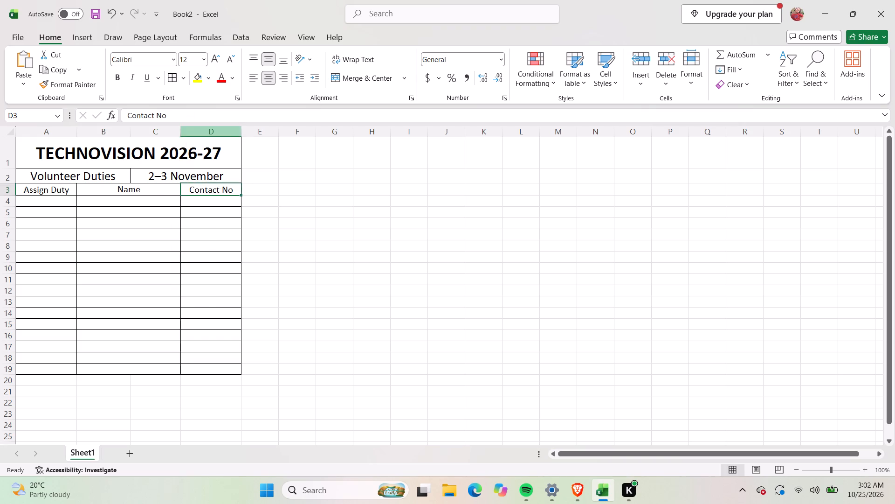
left_click(192, 127)
left_click(330, 193)
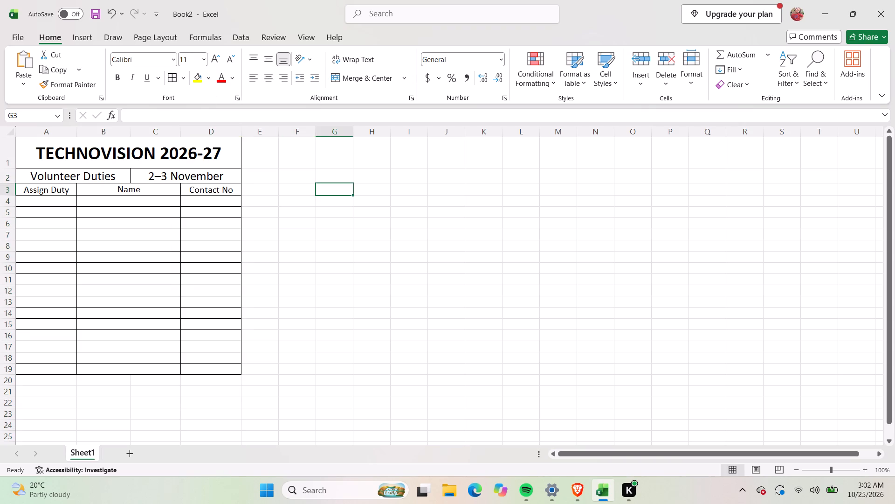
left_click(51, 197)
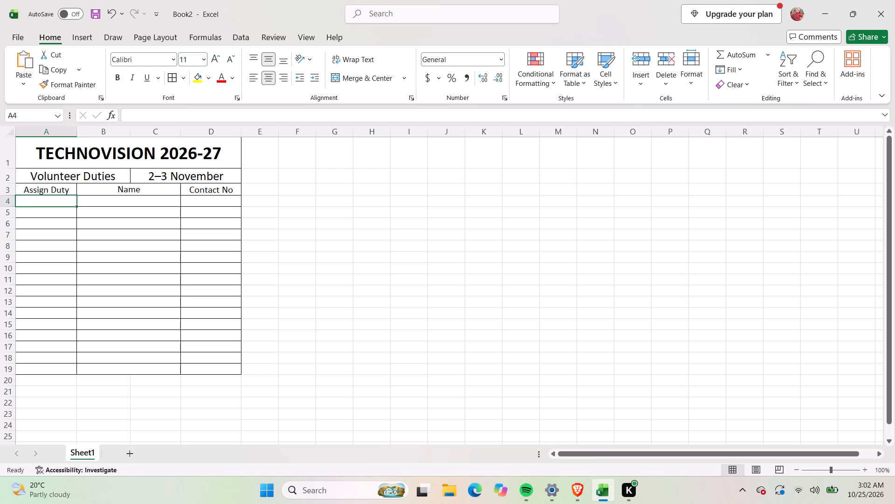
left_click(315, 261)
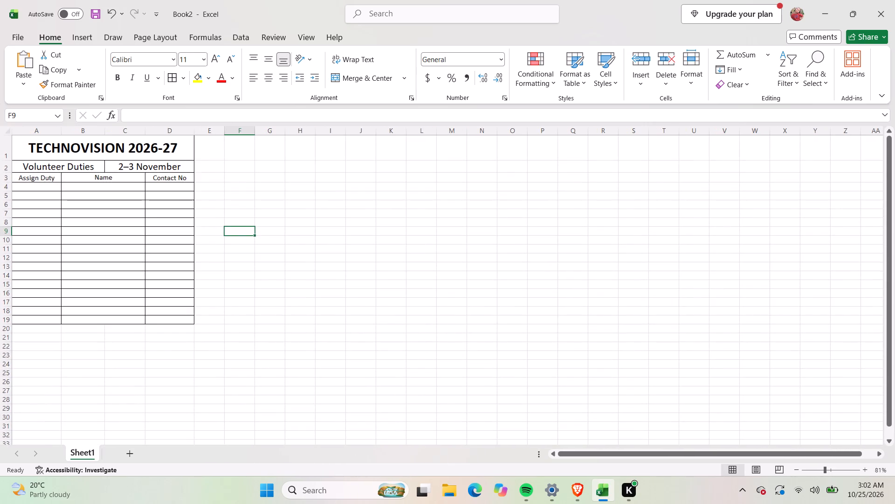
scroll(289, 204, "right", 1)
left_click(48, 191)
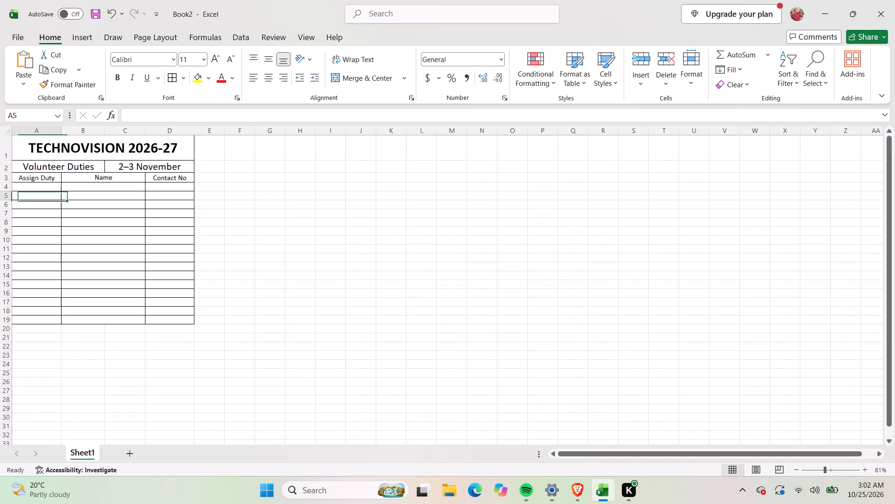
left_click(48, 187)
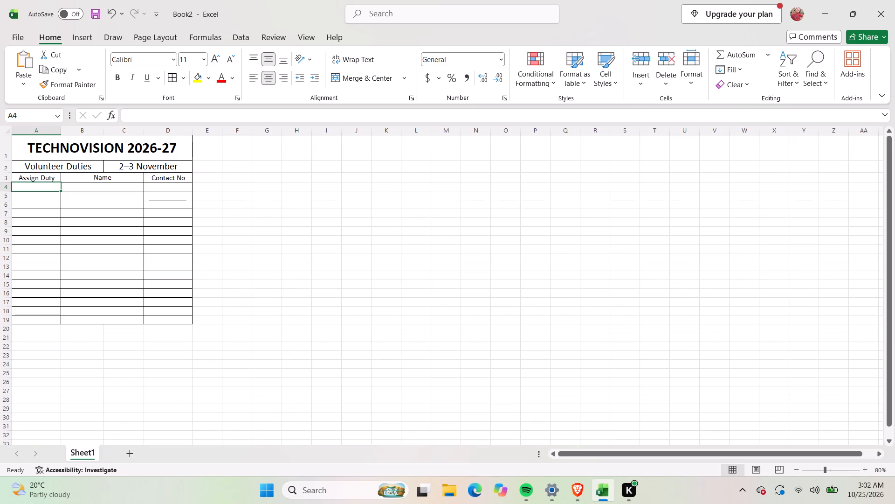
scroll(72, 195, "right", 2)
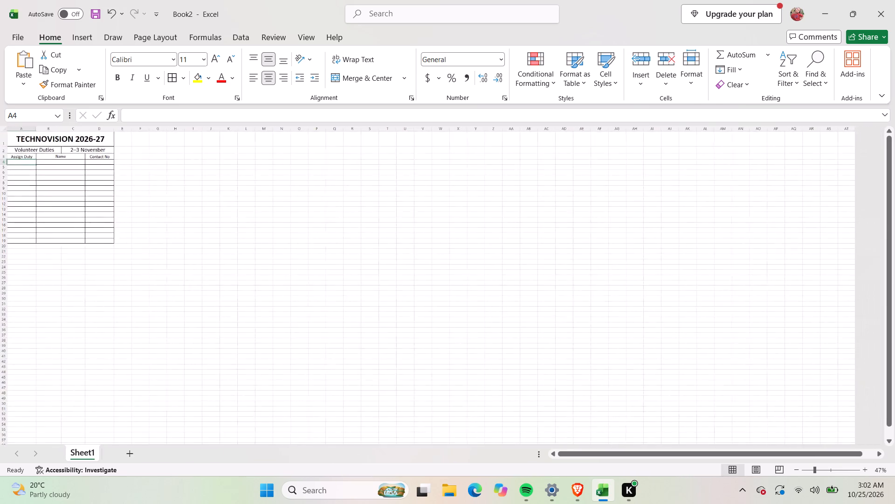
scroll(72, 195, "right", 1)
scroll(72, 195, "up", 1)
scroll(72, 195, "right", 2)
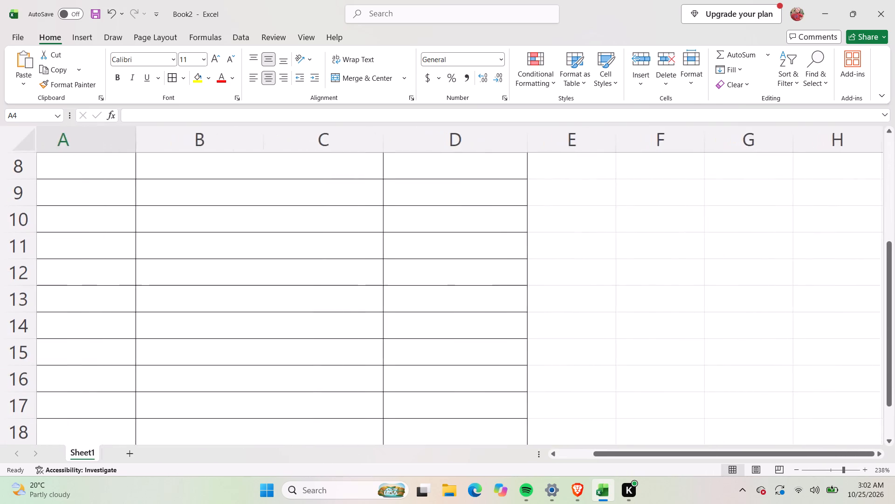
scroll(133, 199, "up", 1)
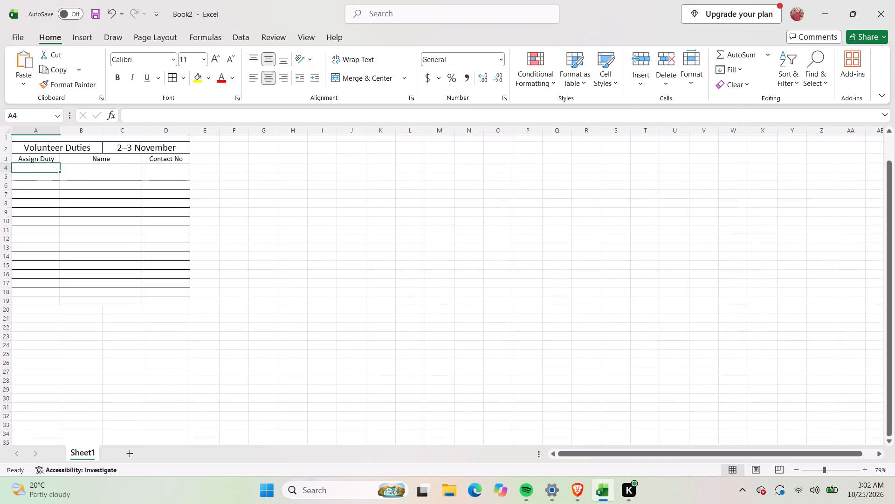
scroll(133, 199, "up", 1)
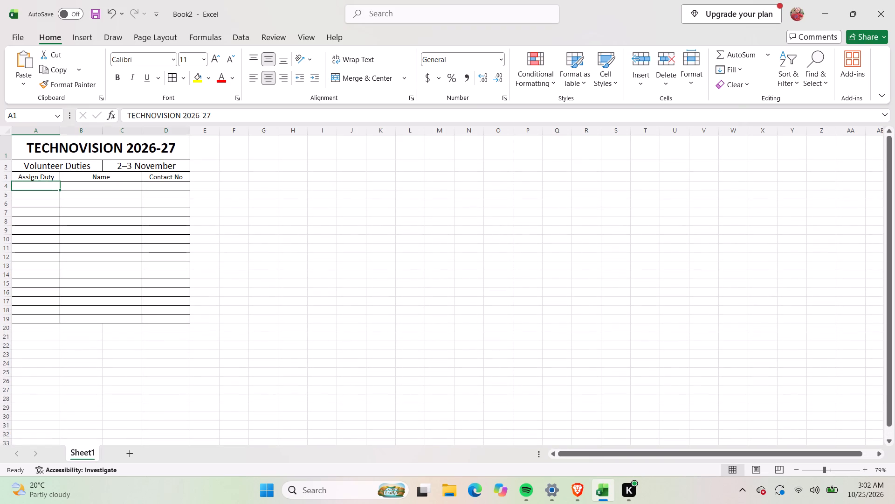
Select the whole duty table from the title down to row 19 and slightly widen columns A, C and D.
left_click(38, 147)
left_click(172, 320)
left_click_drag(172, 320, 89, 290)
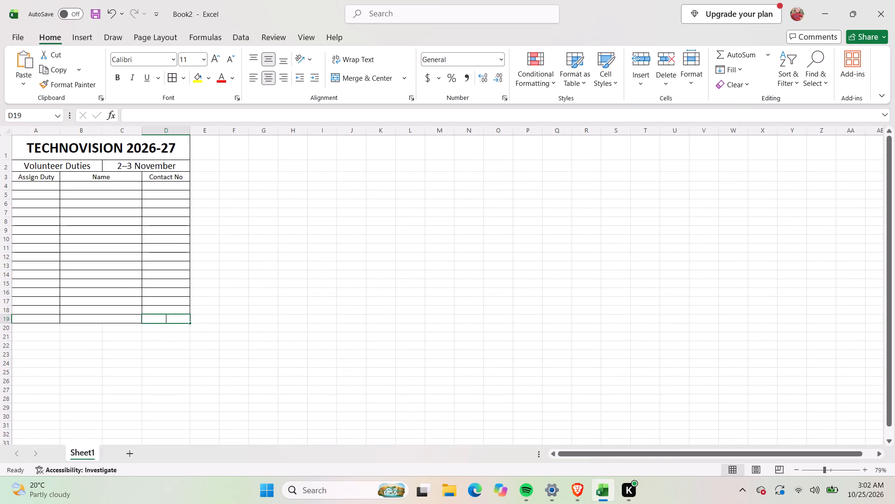
left_click_drag(89, 290, 65, 253)
left_click(22, 146)
left_click_drag(22, 146, 55, 177)
left_click(49, 197)
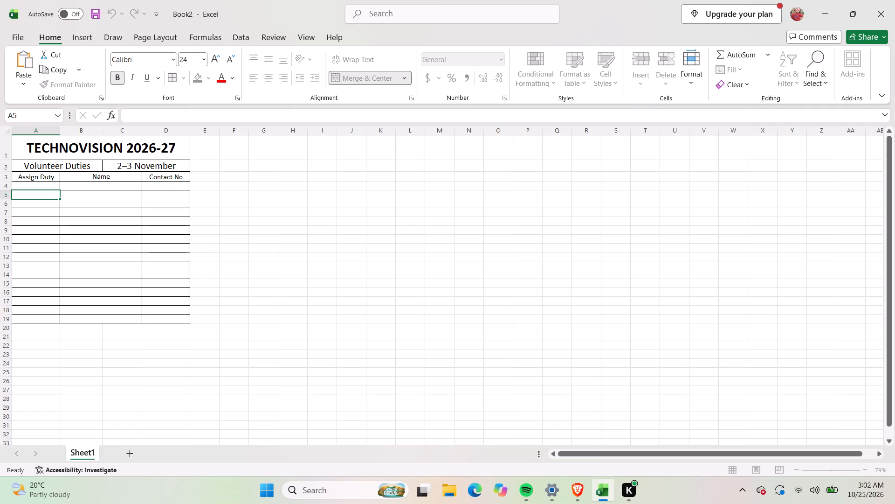
left_click(15, 146)
left_click_drag(15, 146, 37, 208)
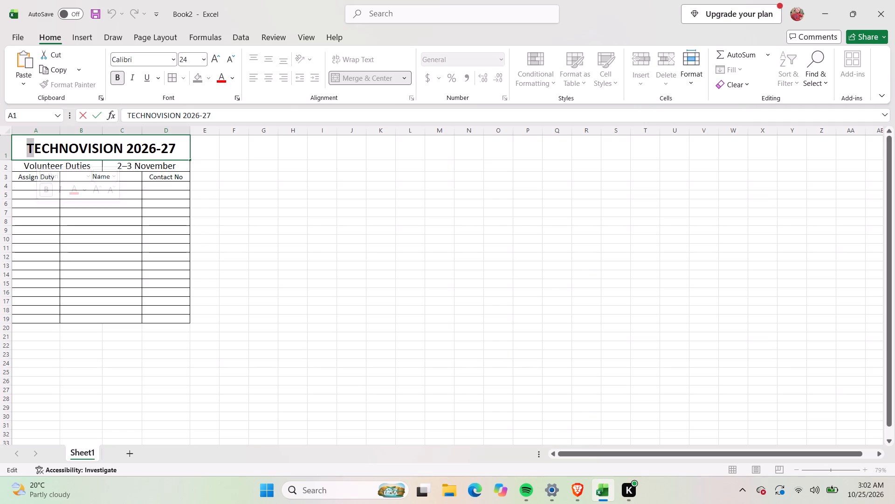
left_click(160, 316)
left_click_drag(152, 319, 137, 311)
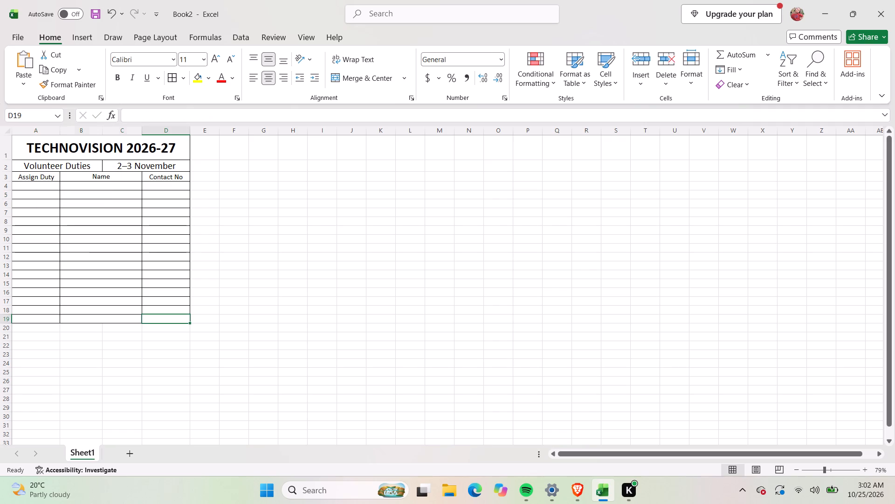
left_click_drag(137, 311, 28, 147)
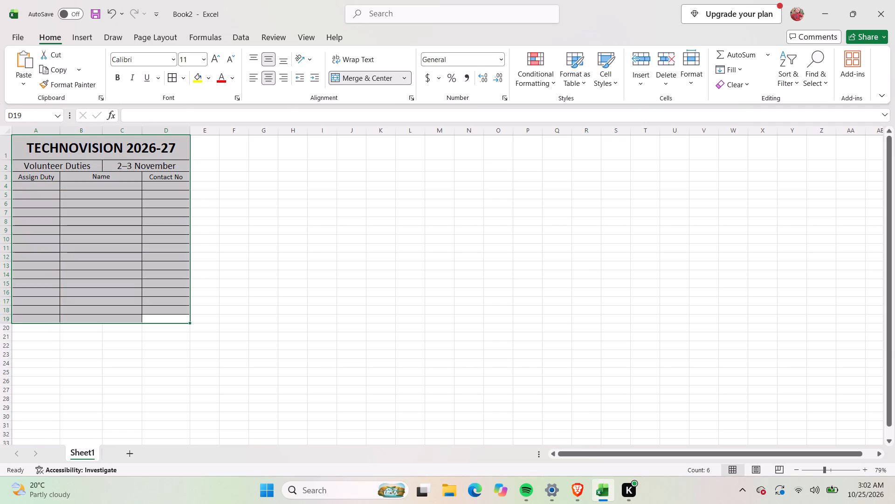
left_click_drag(59, 130, 72, 132)
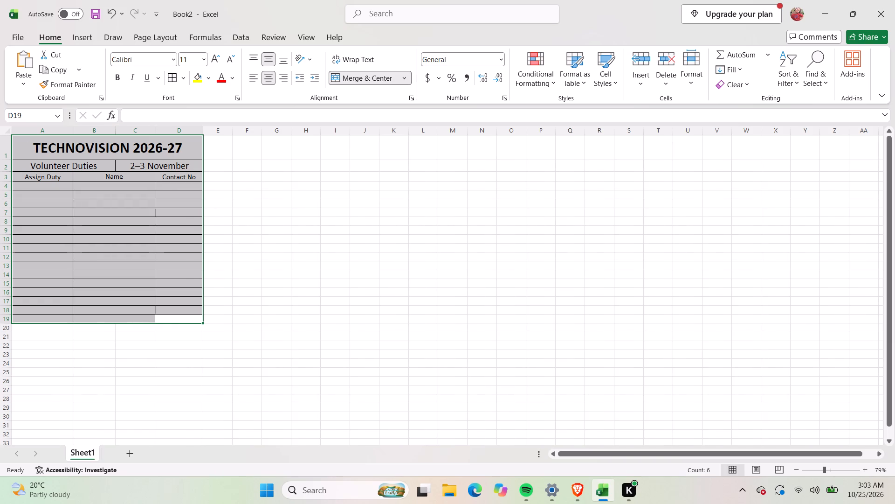
left_click_drag(156, 129, 169, 130)
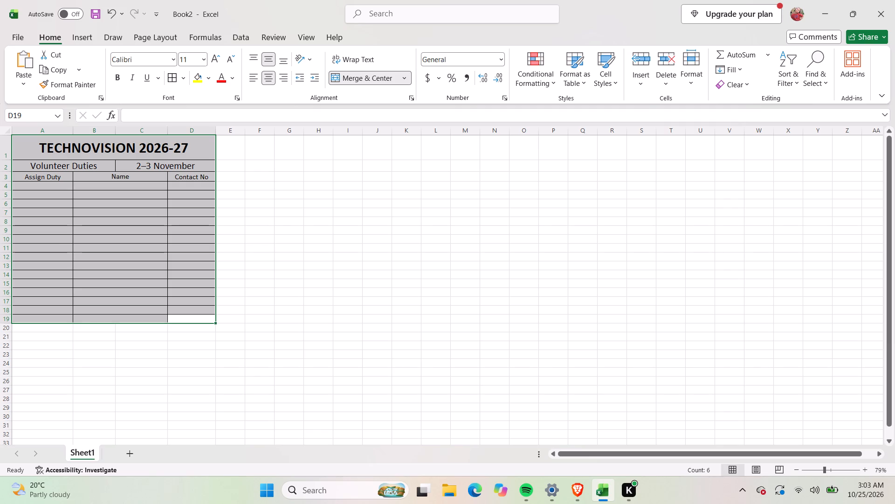
left_click_drag(216, 129, 221, 130)
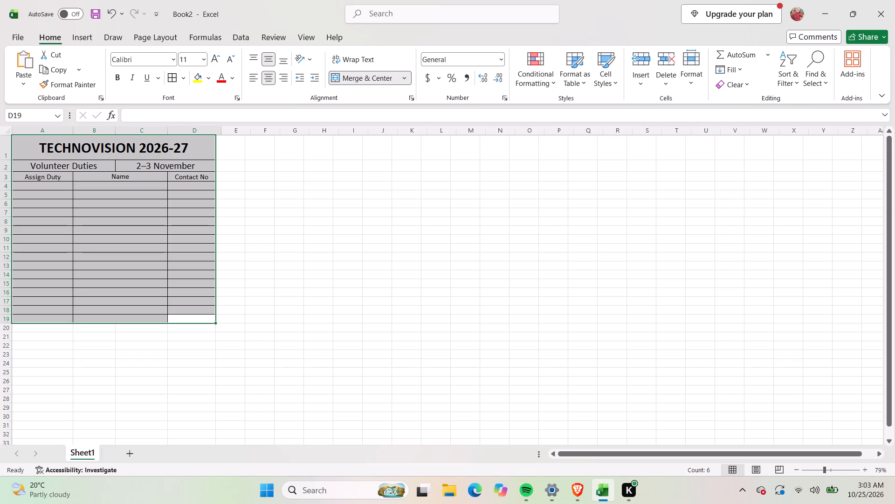
left_click(248, 210)
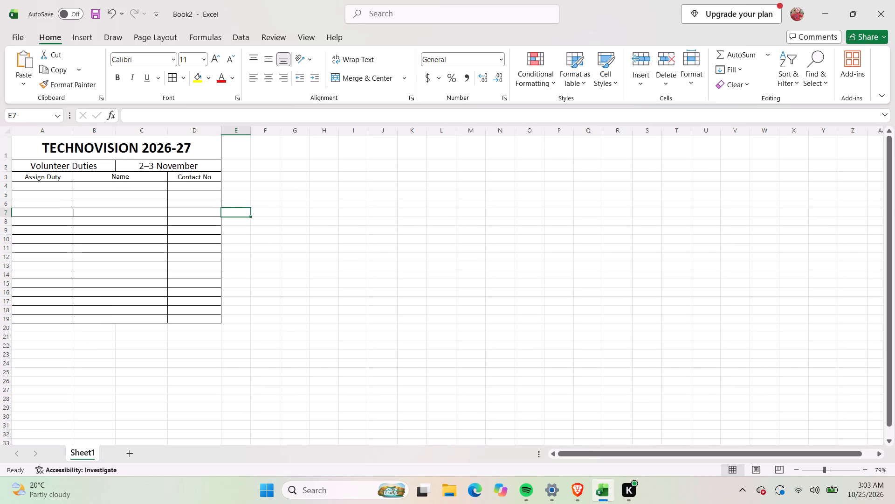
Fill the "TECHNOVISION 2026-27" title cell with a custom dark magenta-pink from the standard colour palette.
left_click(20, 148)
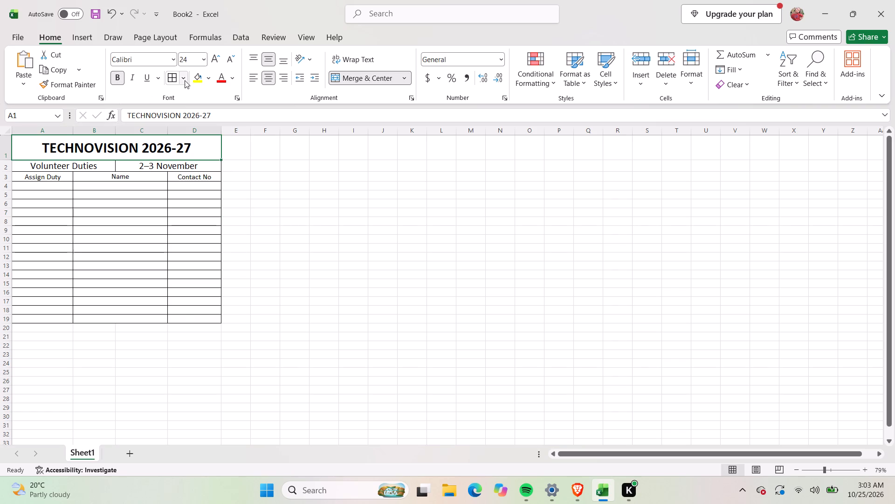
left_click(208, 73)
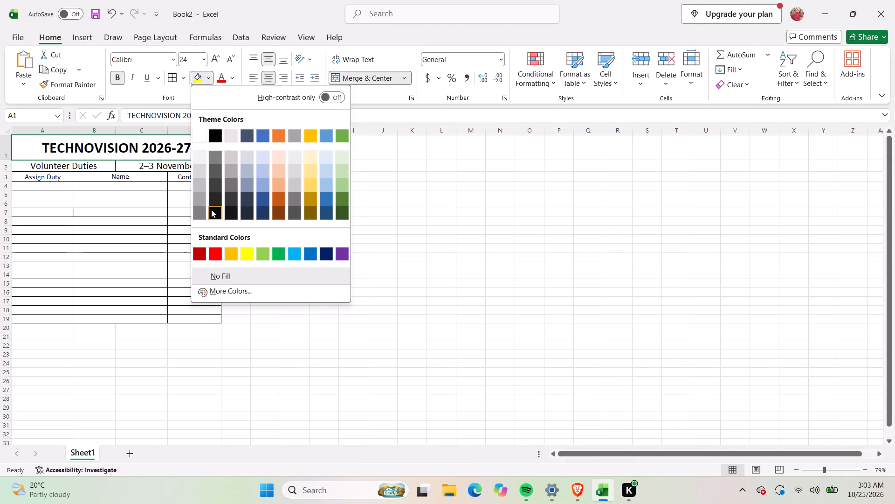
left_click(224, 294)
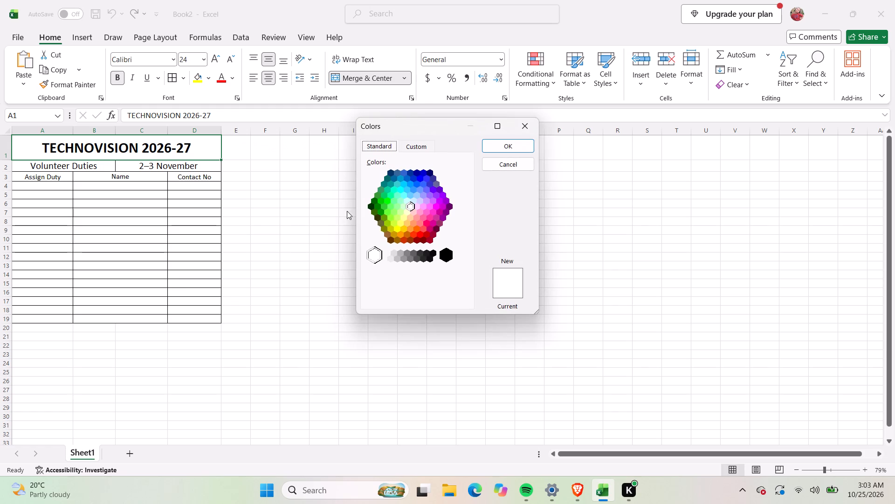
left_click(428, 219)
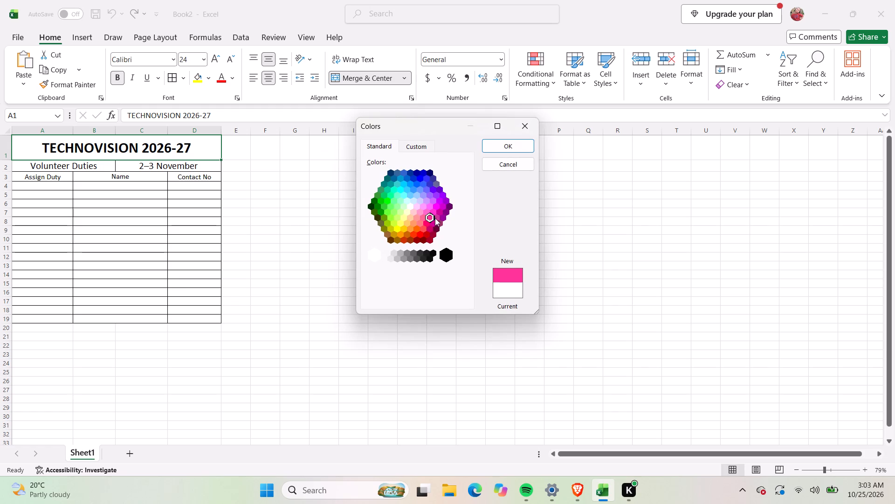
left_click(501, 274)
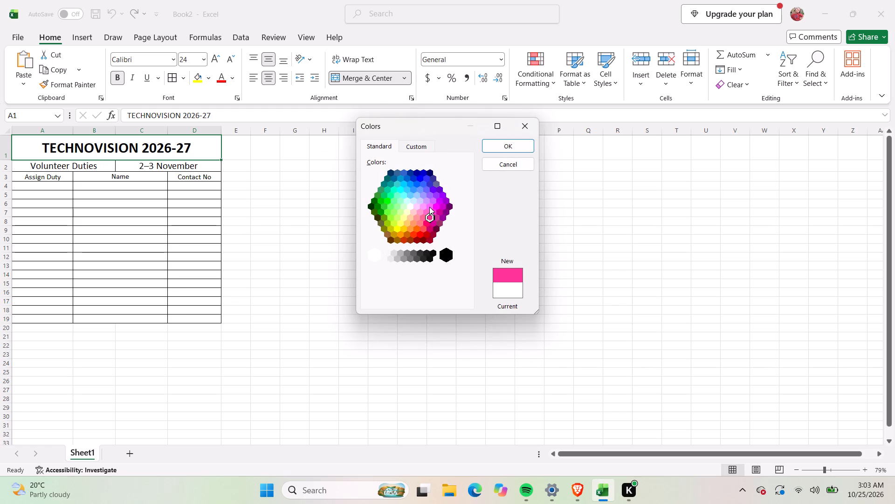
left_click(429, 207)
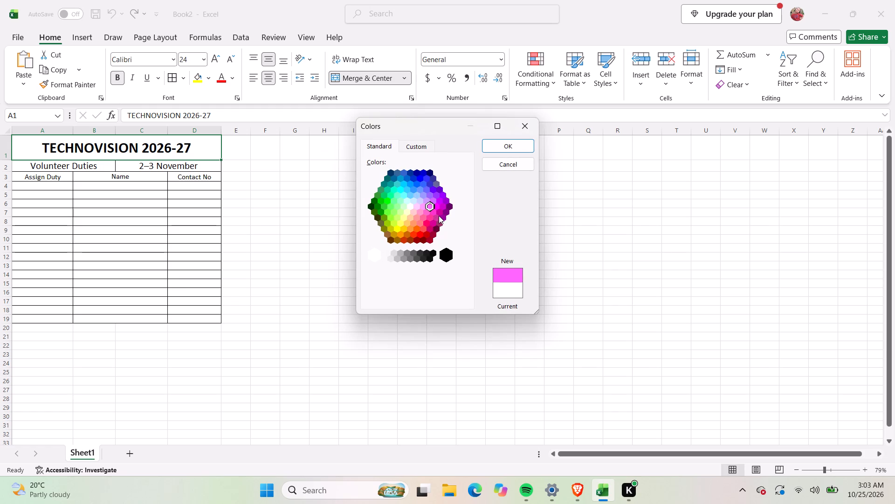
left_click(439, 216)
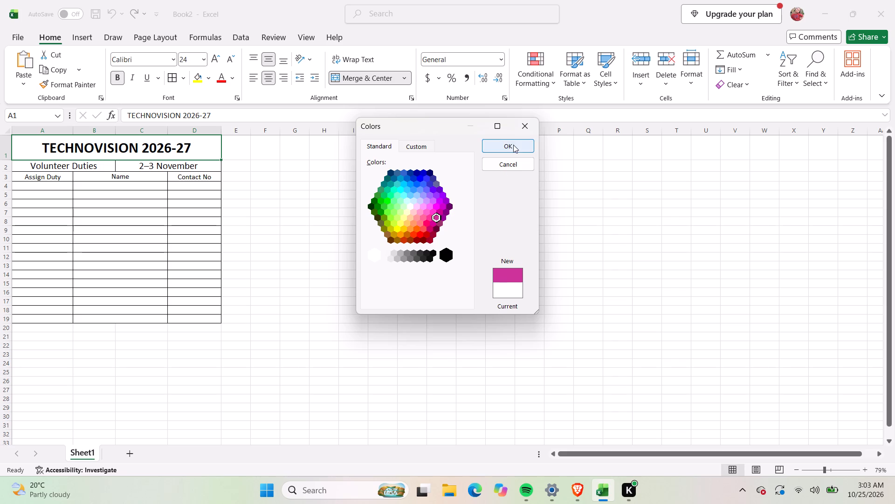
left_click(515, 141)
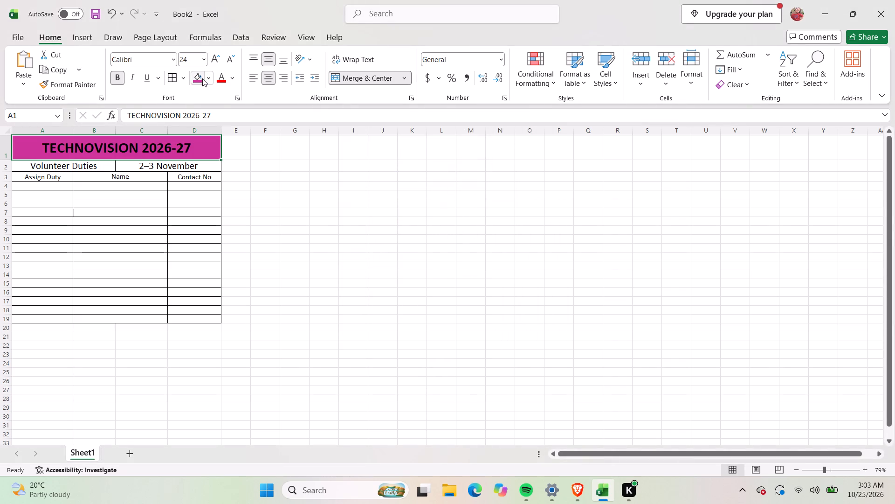
Set the fill of the "TECHNOVISION 2026-27" title cell to Gold, Accent 4, Lighter 60%.
left_click(211, 76)
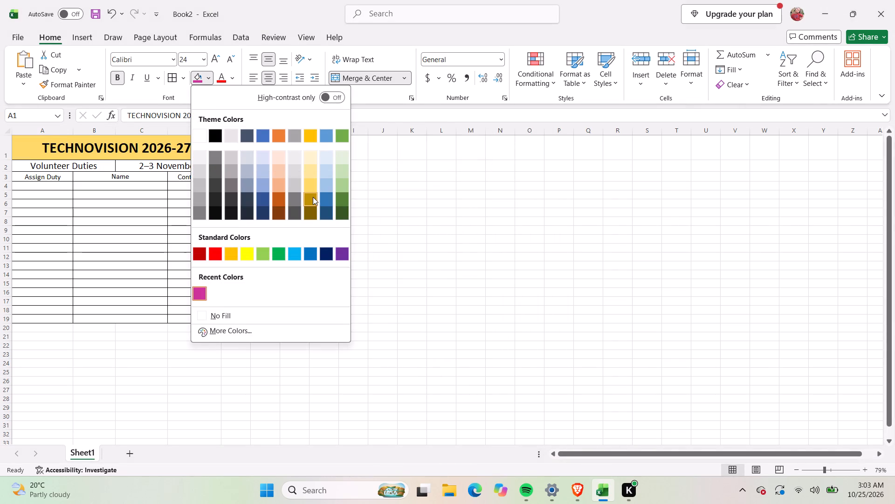
left_click(312, 173)
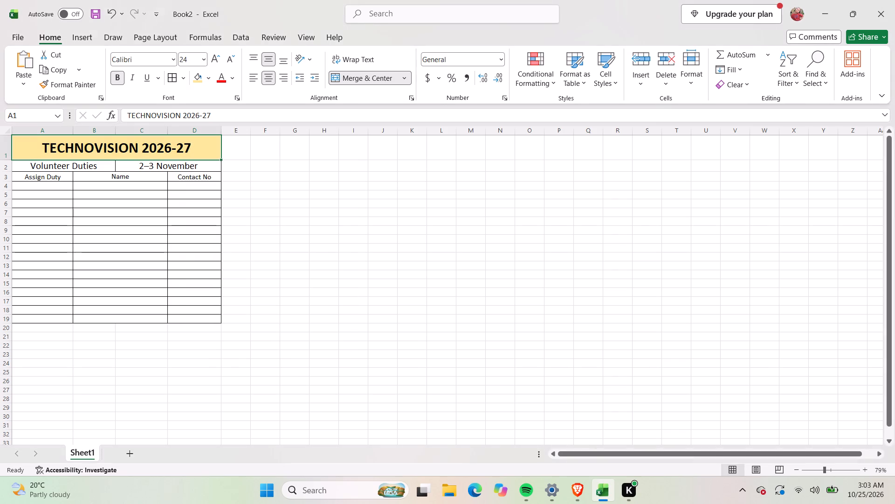
Fill the "Volunteer Duties" and "2–3 November" cells in row 2 with Gold, Accent 4, Lighter 80%.
left_click(108, 162)
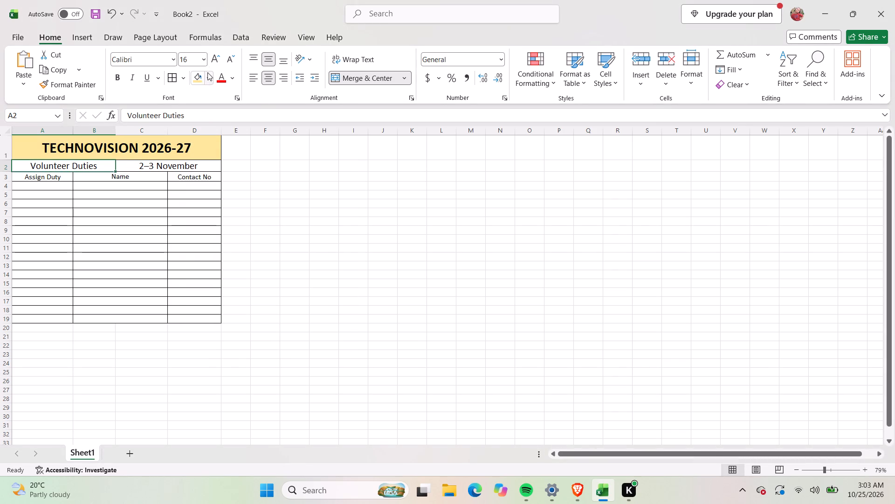
left_click(208, 80)
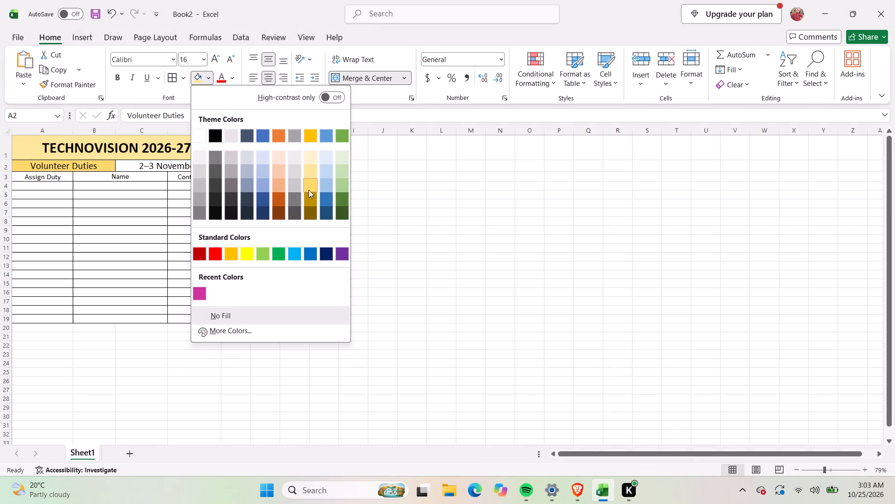
left_click(312, 152)
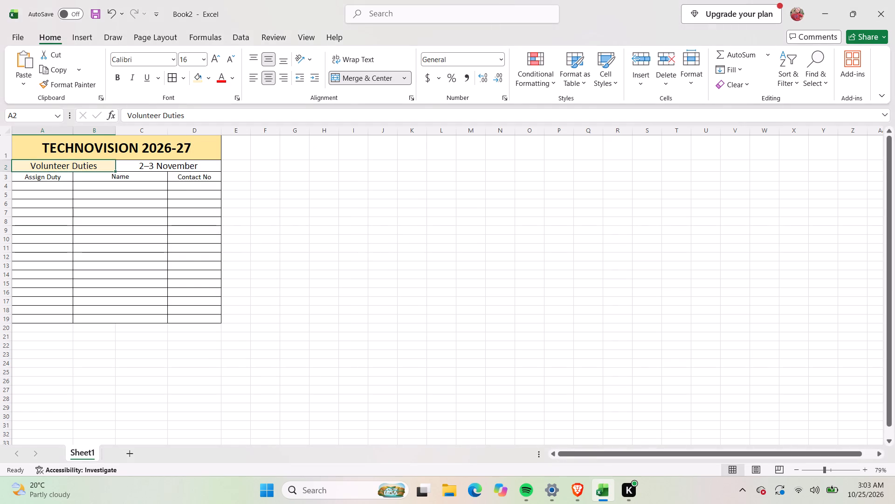
left_click(211, 164)
left_click(212, 74)
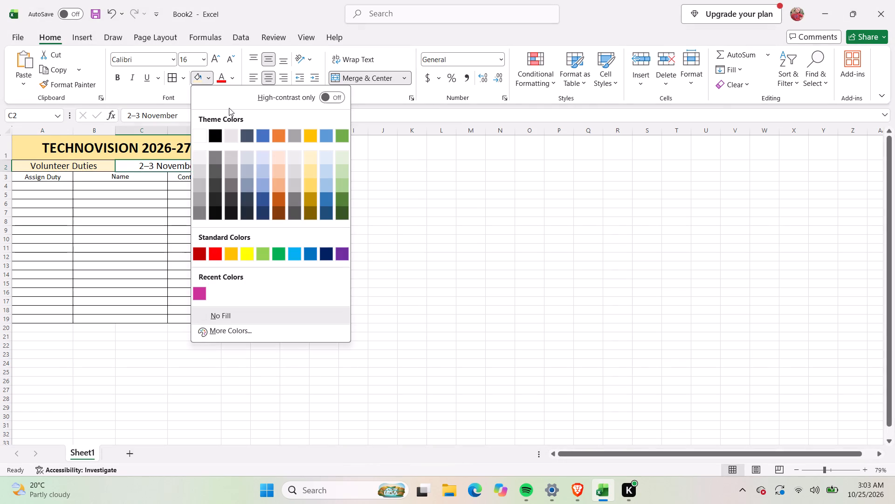
left_click(312, 150)
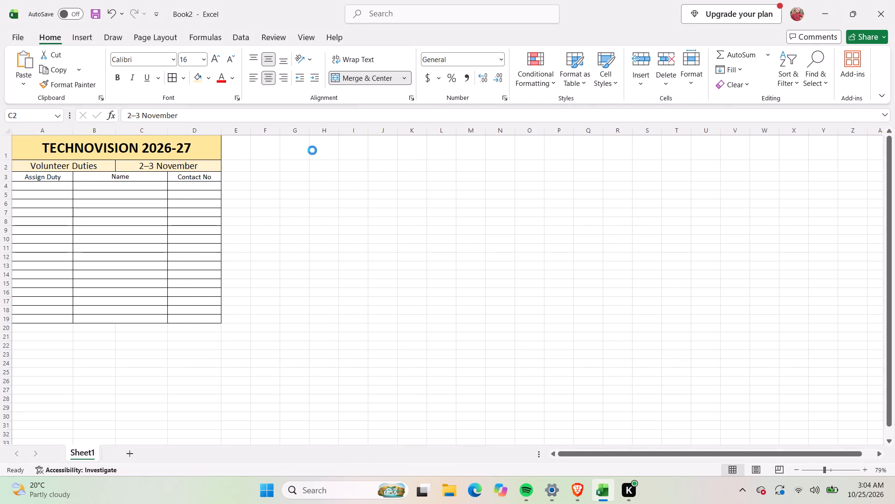
left_click(67, 180)
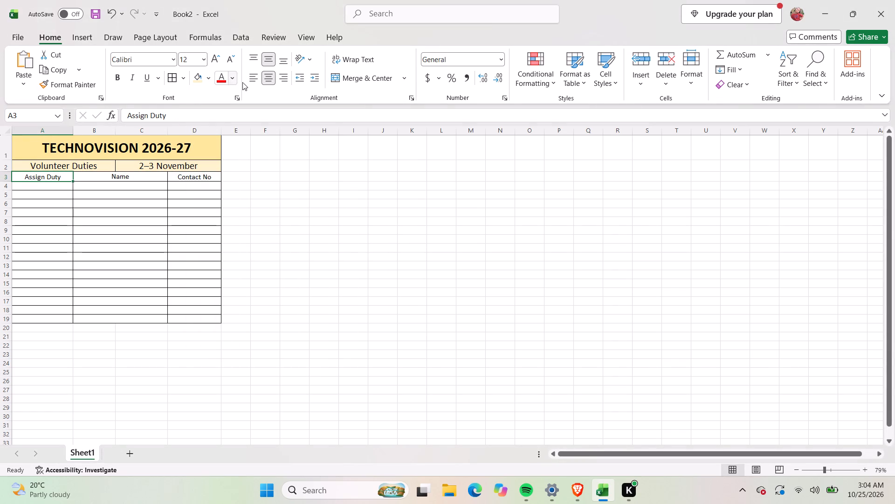
left_click(212, 82)
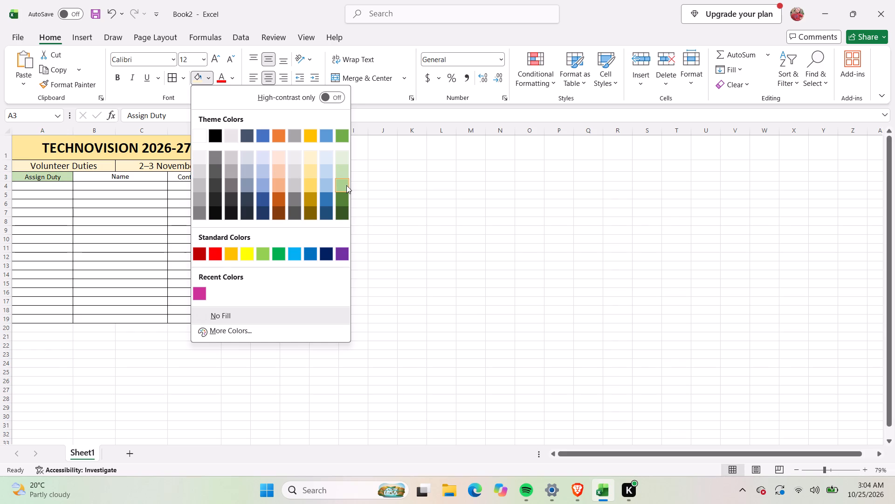
left_click(346, 185)
left_click(161, 177)
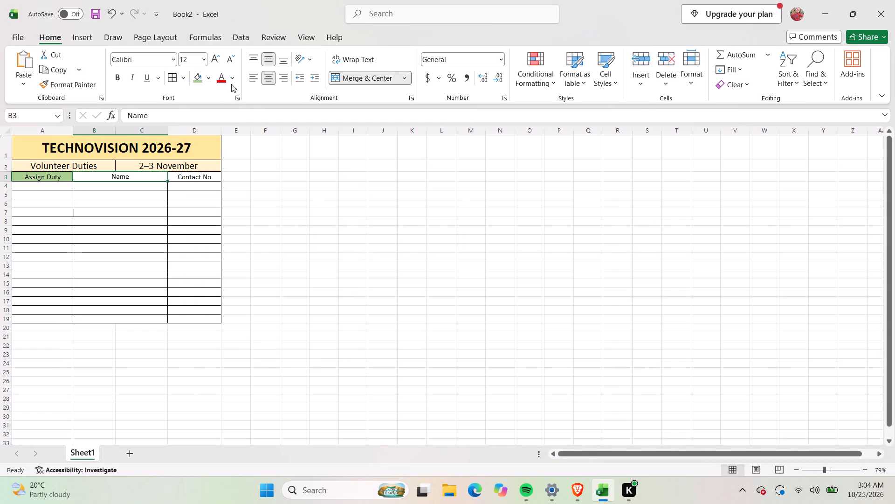
left_click(207, 75)
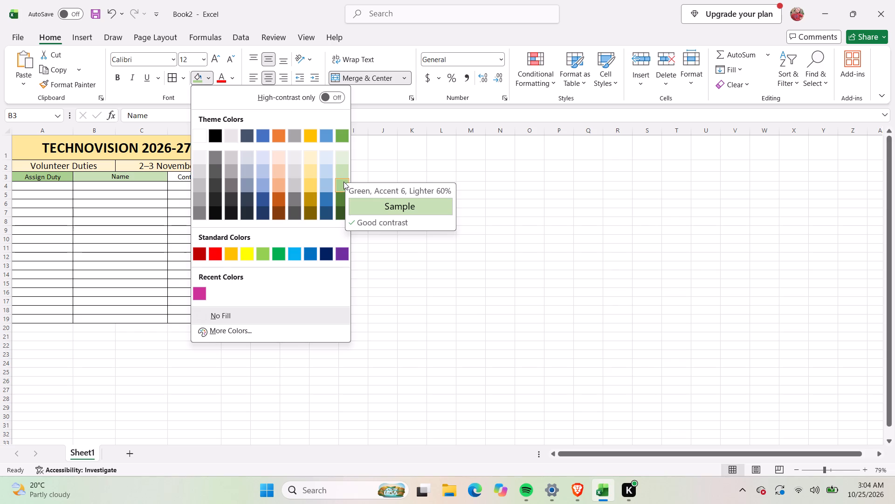
left_click(344, 182)
left_click(216, 179)
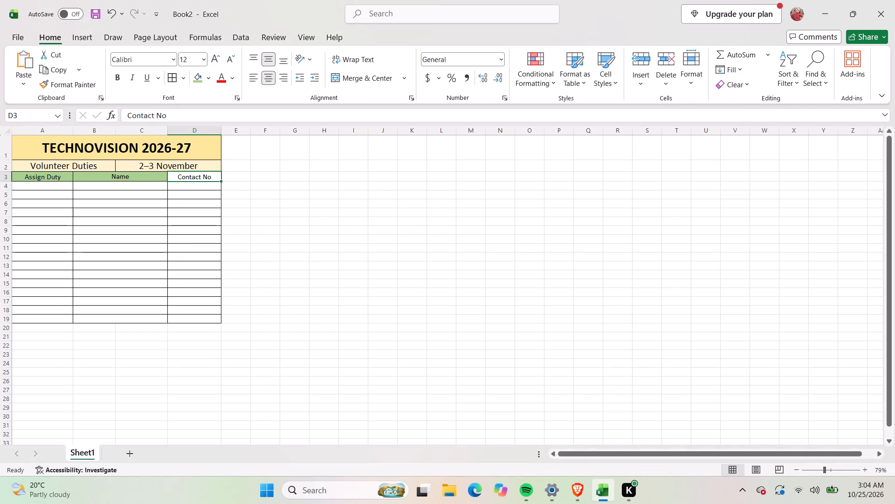
left_click(212, 80)
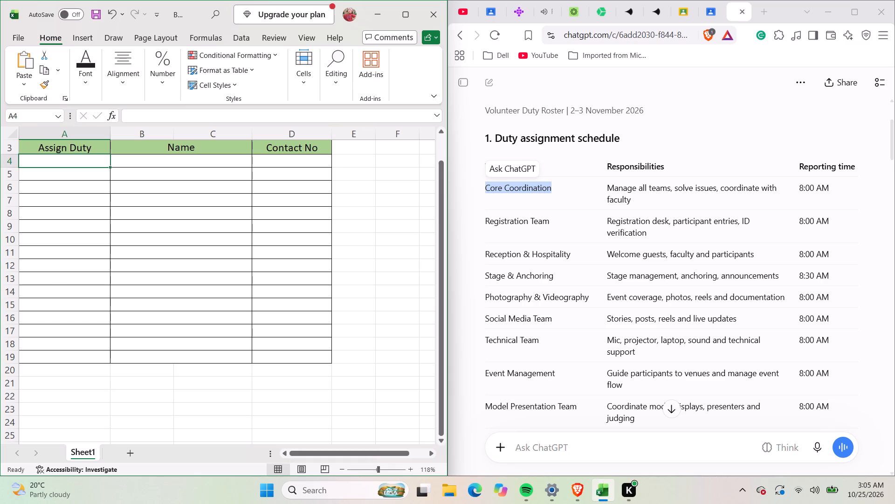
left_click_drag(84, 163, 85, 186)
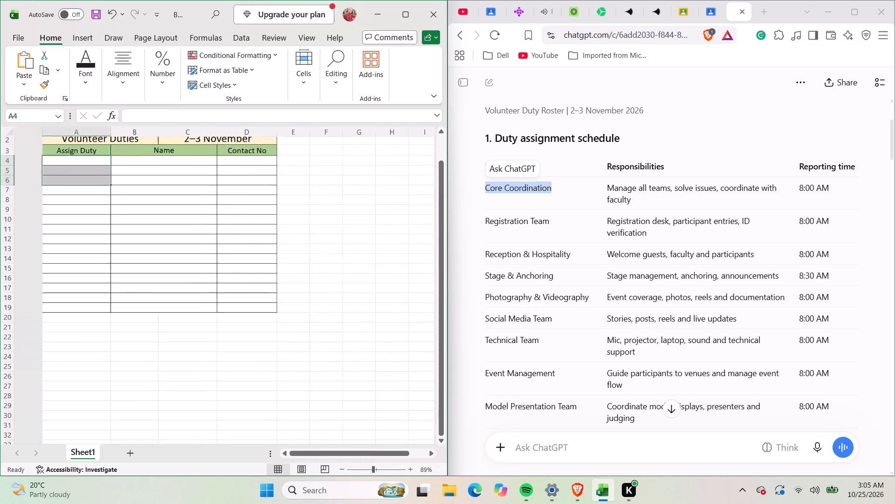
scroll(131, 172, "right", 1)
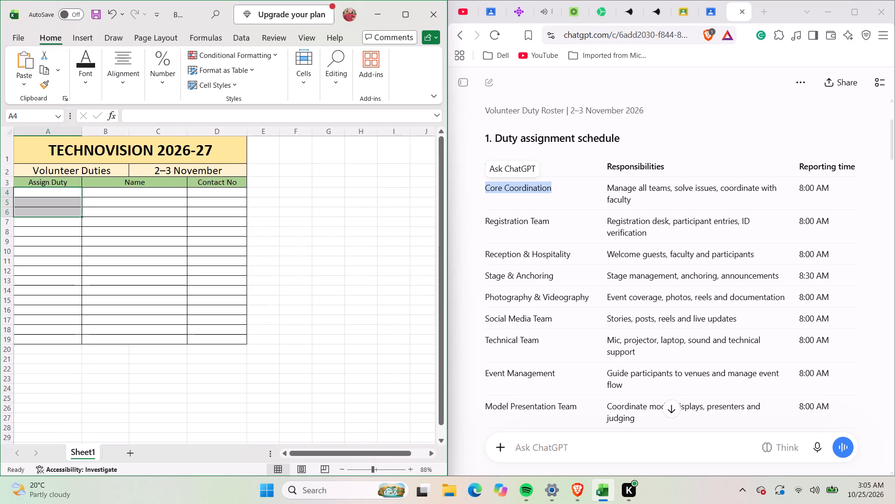
Enter the first volunteer's full name in the Name column at row 4.
left_click(148, 195)
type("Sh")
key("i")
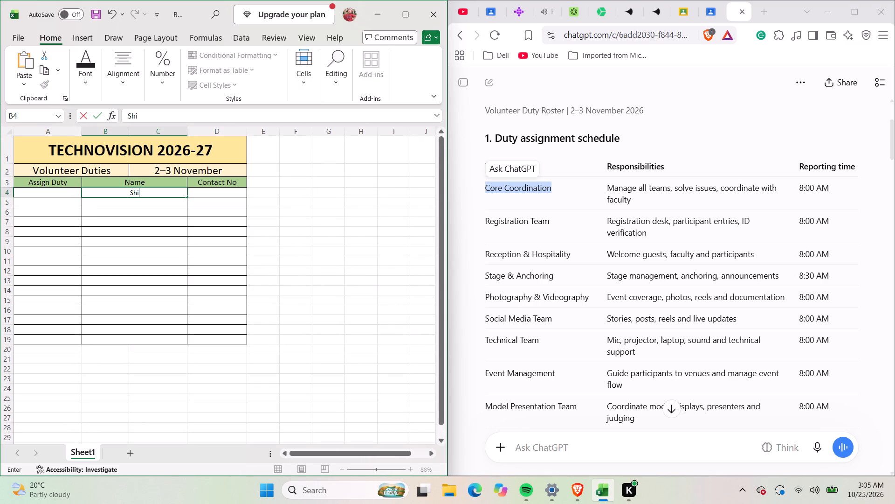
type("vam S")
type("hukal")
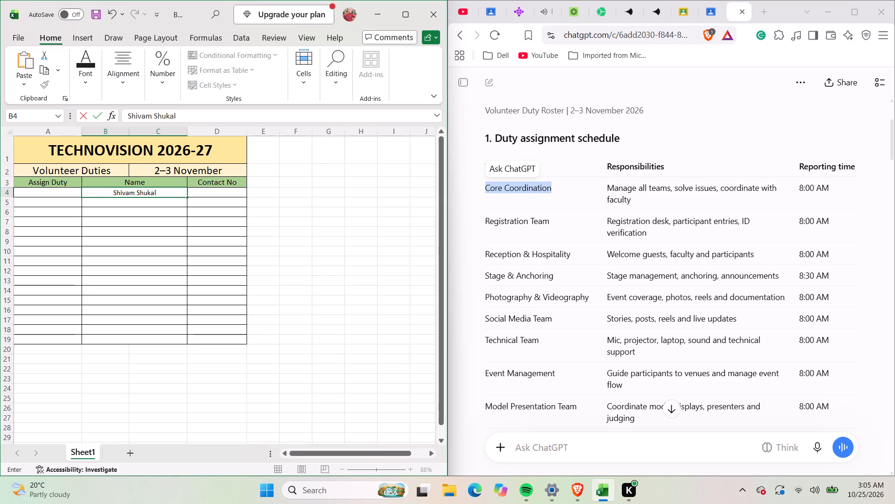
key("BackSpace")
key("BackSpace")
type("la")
Enter the second volunteer's full name in the Name column at row 5.
left_click(166, 204)
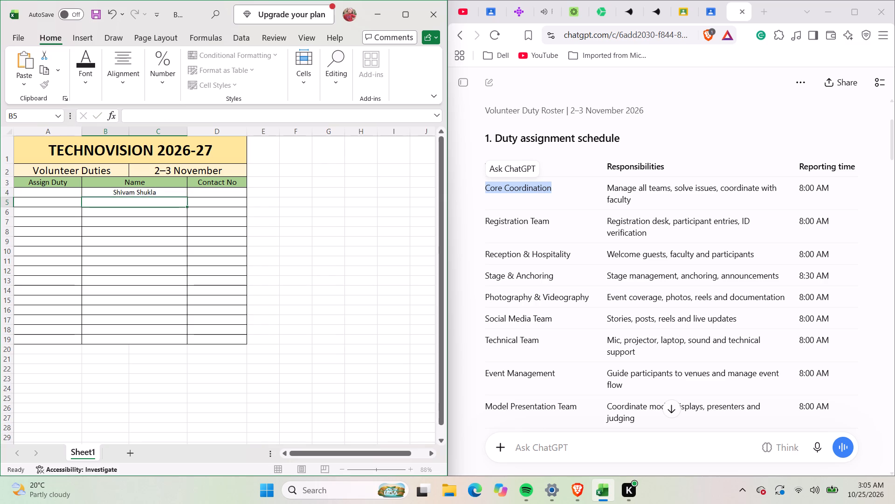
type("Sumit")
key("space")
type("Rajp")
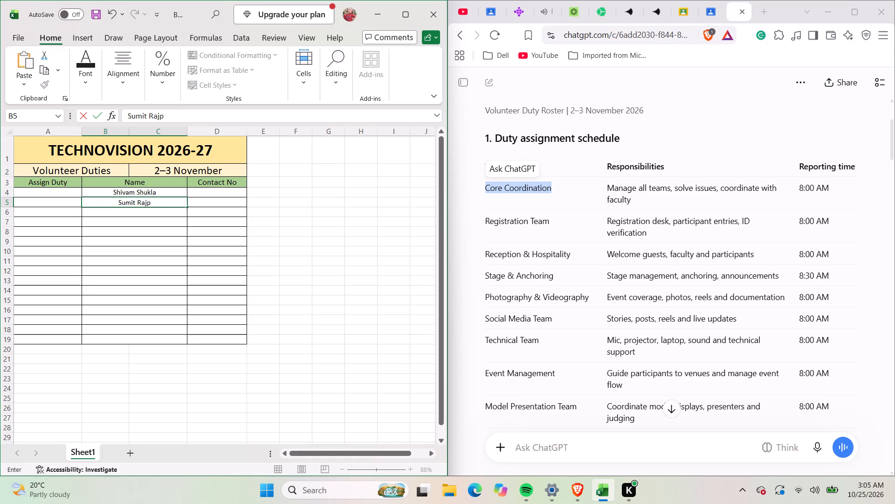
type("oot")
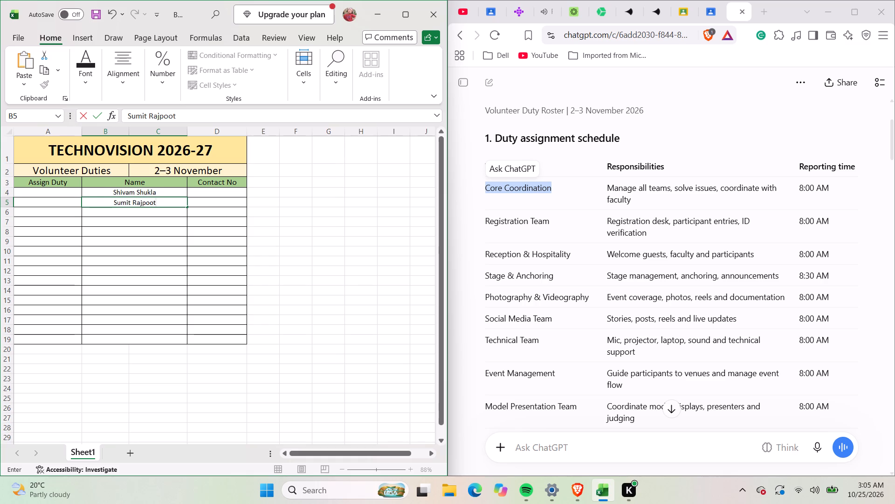
Enter the third volunteer's full name in the Name column at row 6.
left_click(159, 215)
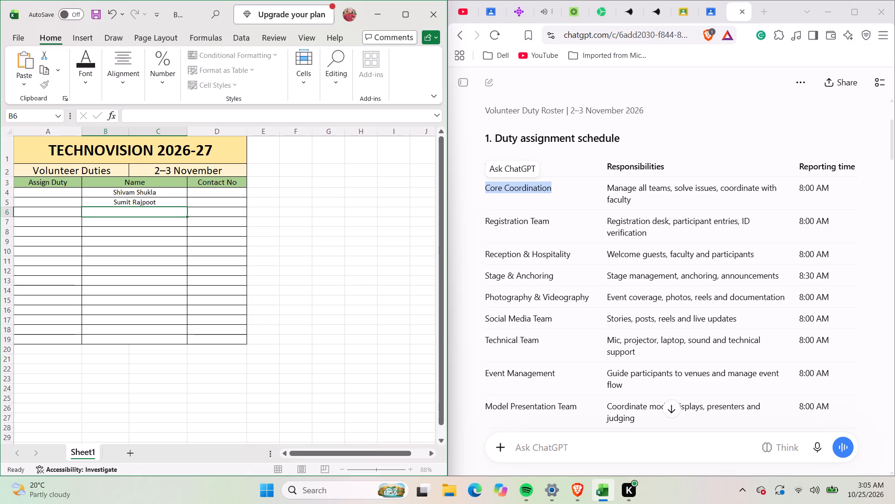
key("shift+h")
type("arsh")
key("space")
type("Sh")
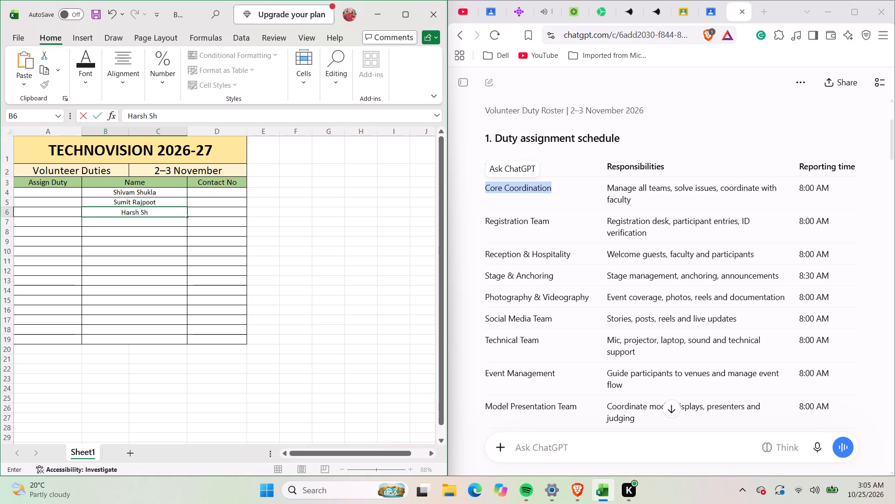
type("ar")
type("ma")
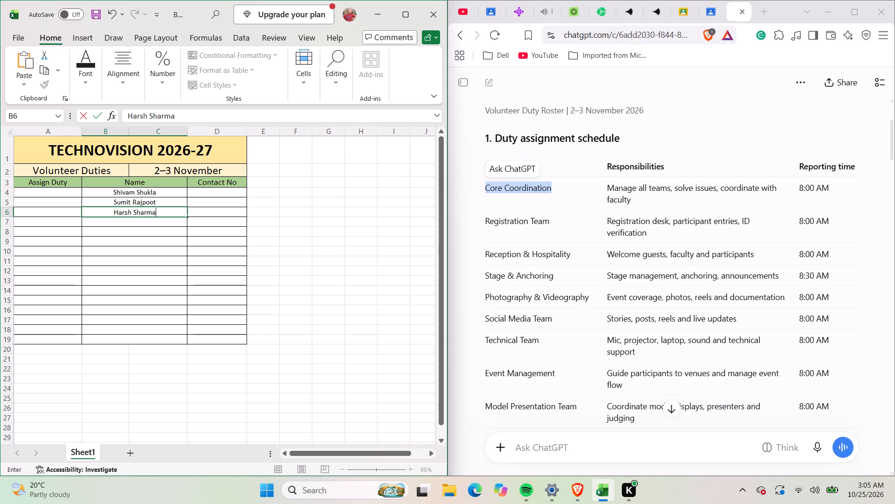
Maximize the workbook window and merge and center Assign Duty cells A4 to A6 beside the three names.
left_click(58, 192)
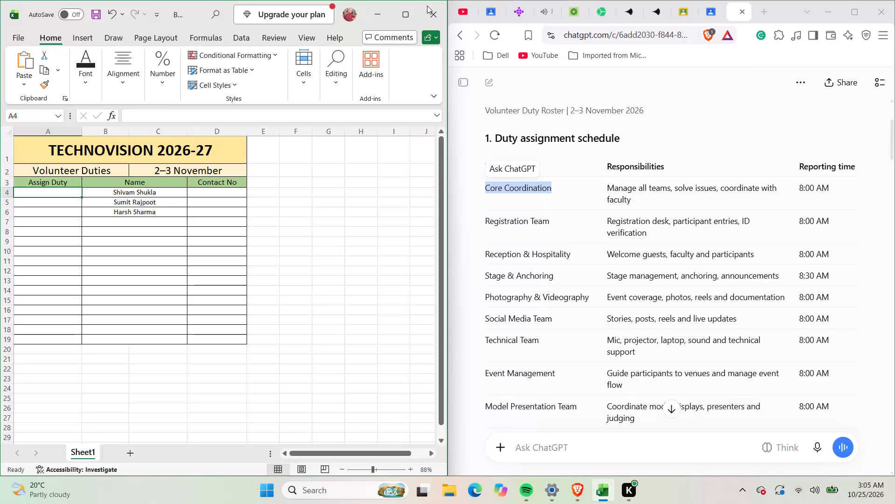
left_click(411, 6)
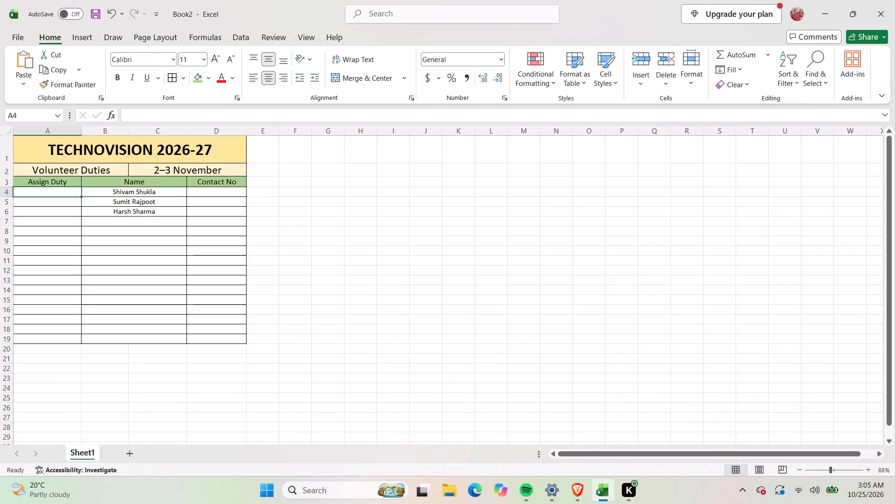
left_click_drag(39, 194, 41, 212)
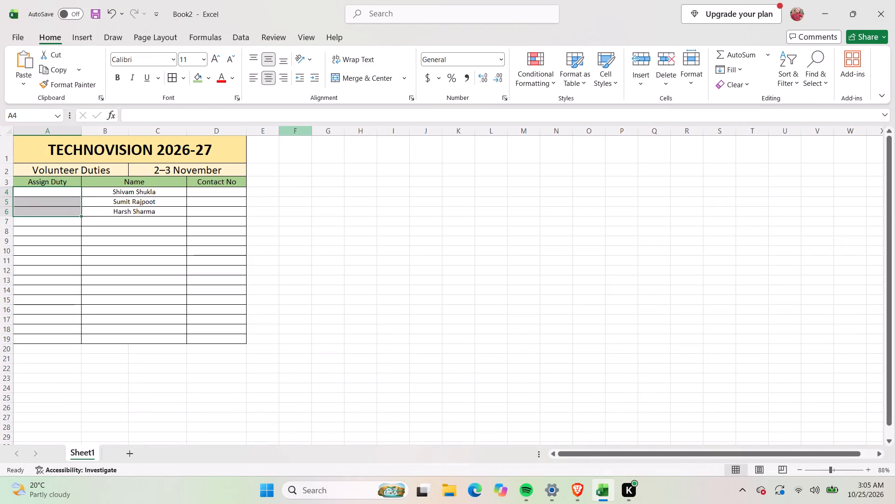
left_click(370, 83)
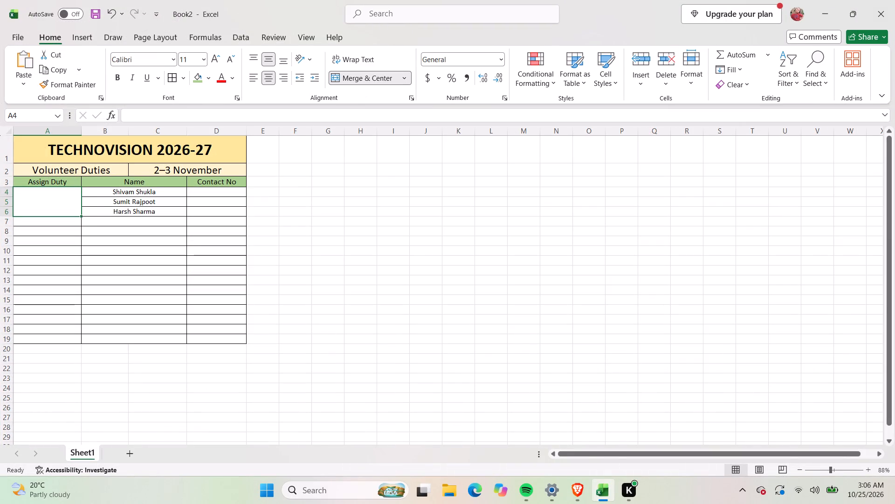
Paste the copied "Core Coordination" duty into the merged cell A4 to A6.
double_click(29, 206)
key("ctrl+v")
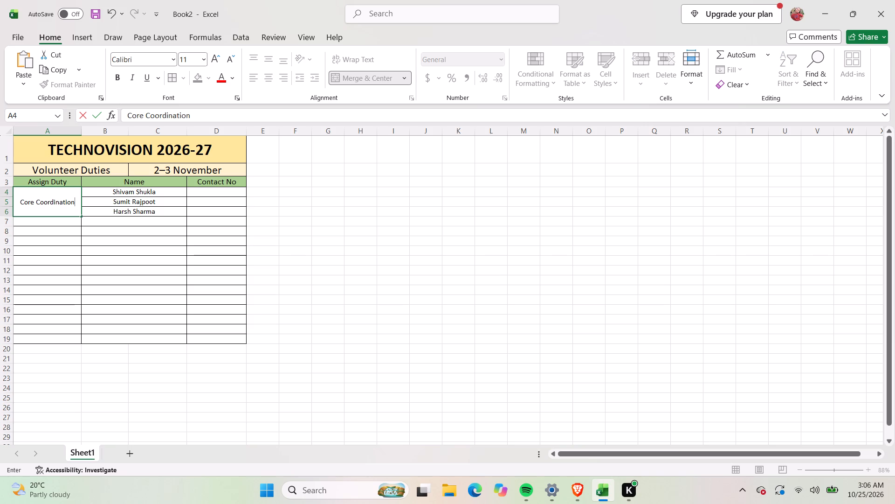
left_click(370, 266)
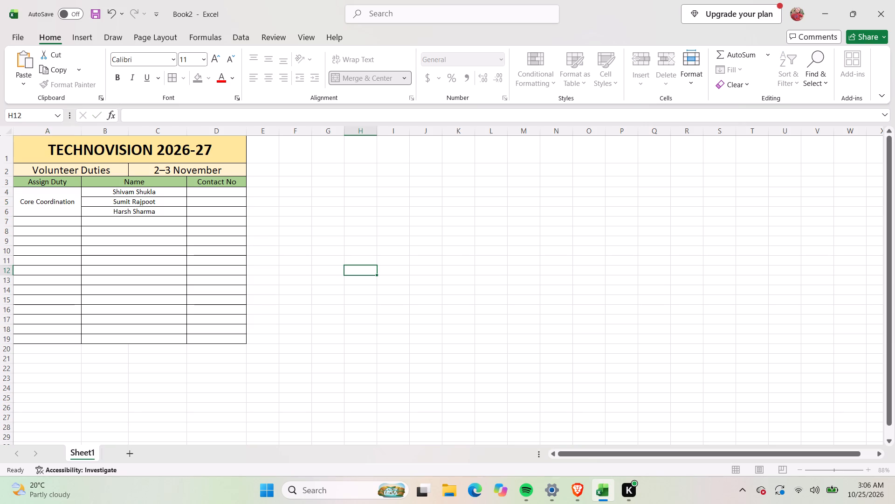
left_click(54, 224)
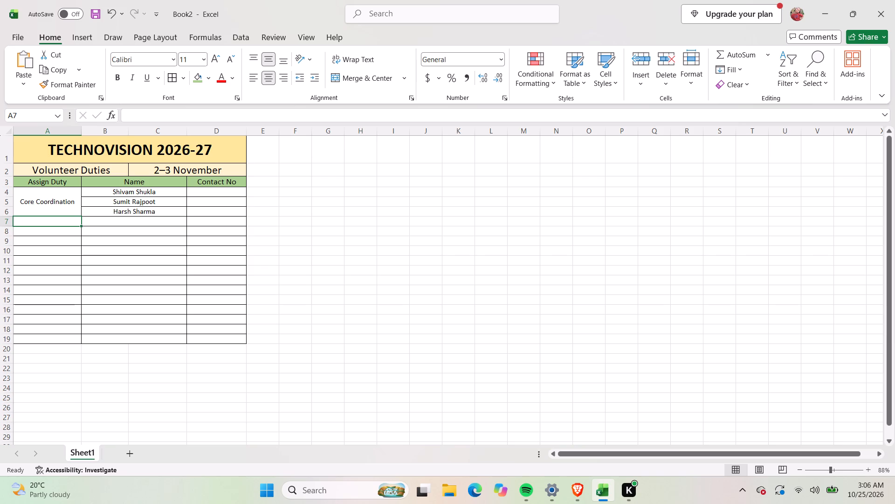
left_click(439, 143)
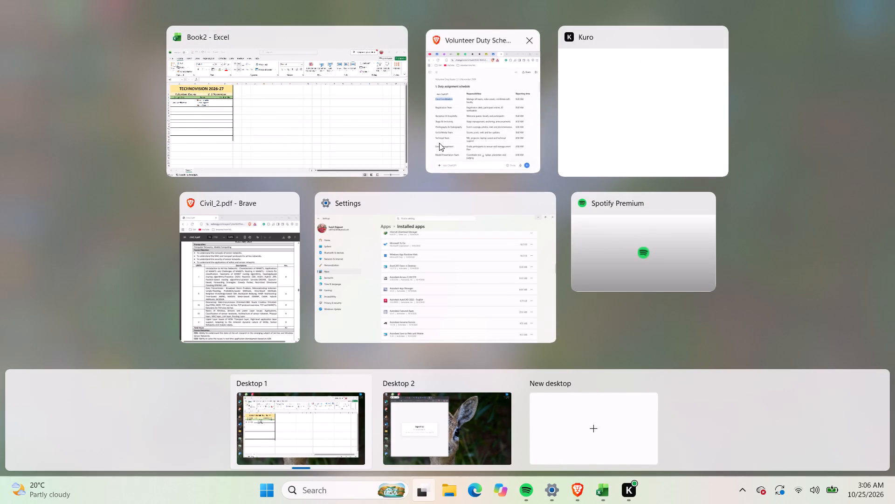
scroll(493, 247, "down", 1)
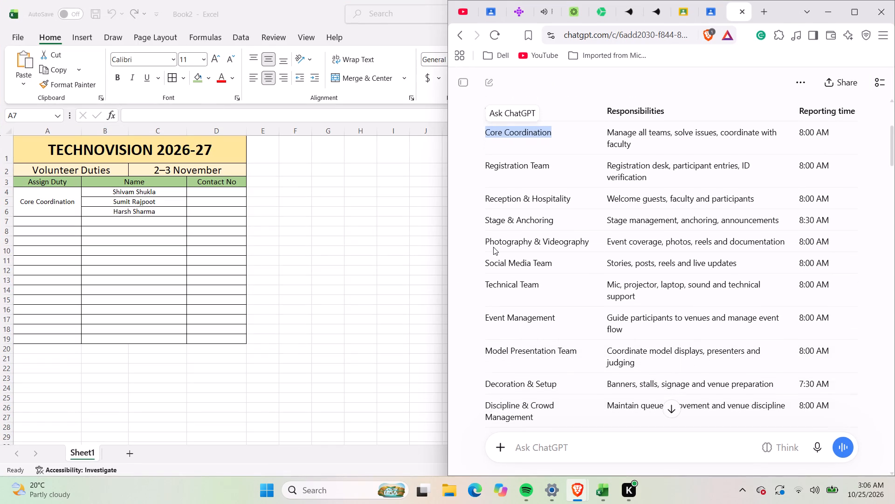
scroll(493, 247, "down", 2)
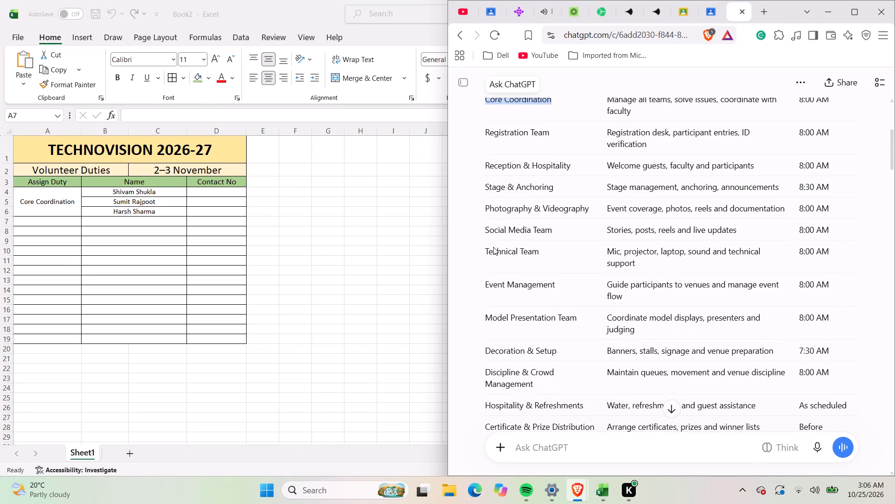
scroll(493, 247, "down", 1)
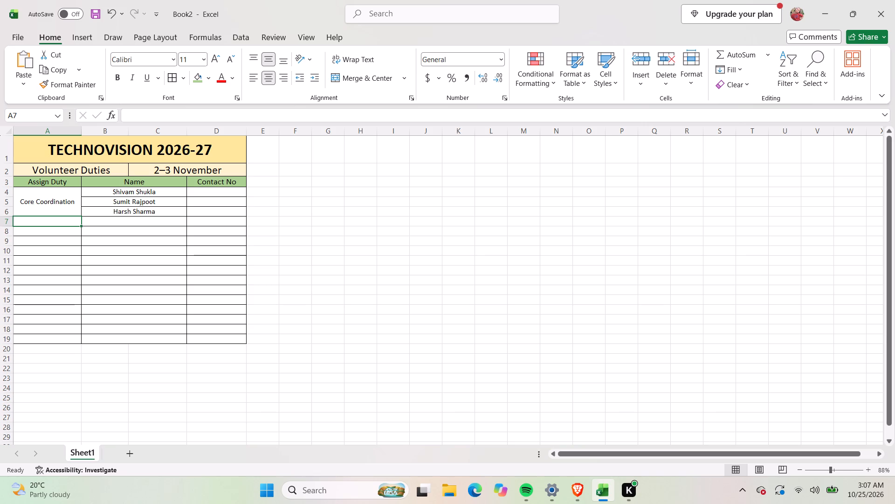
left_click(37, 202)
double_click(75, 203)
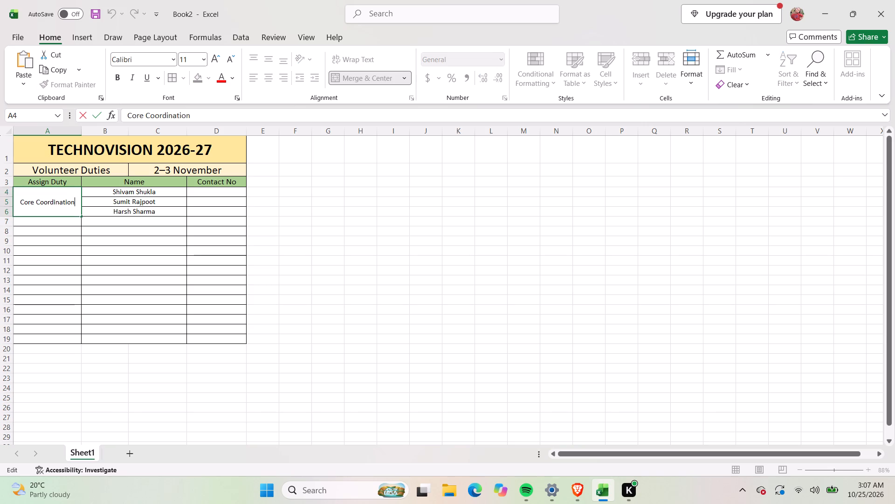
left_click_drag(75, 203, 36, 202)
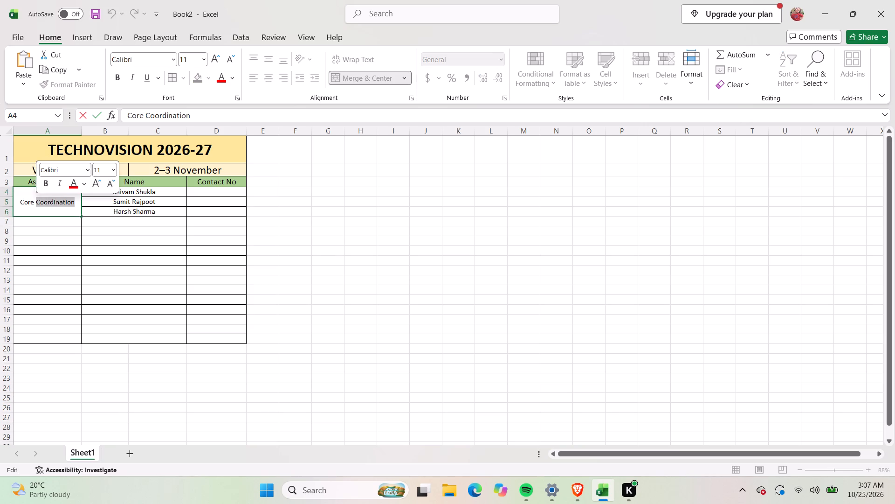
key("ctrl+c")
Merge and center Assign Duty cells A7 to A9 below the Core Coordination block.
left_click(47, 224)
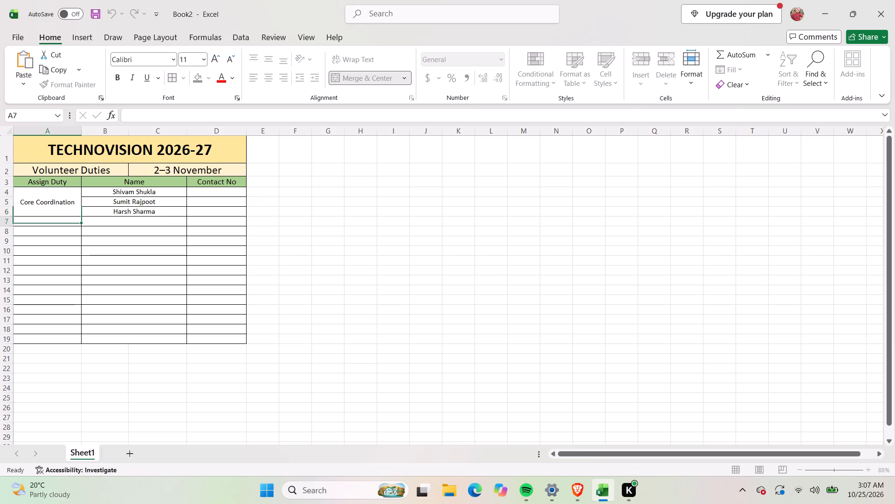
left_click_drag(47, 224, 48, 238)
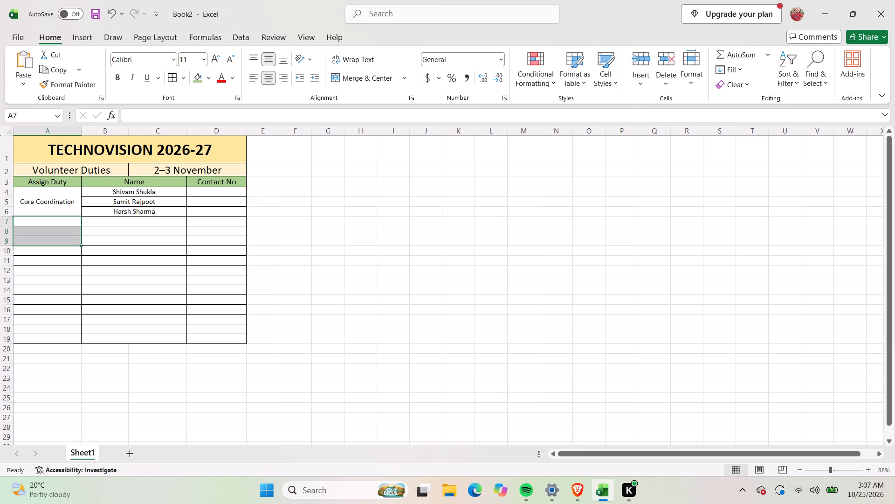
left_click(366, 77)
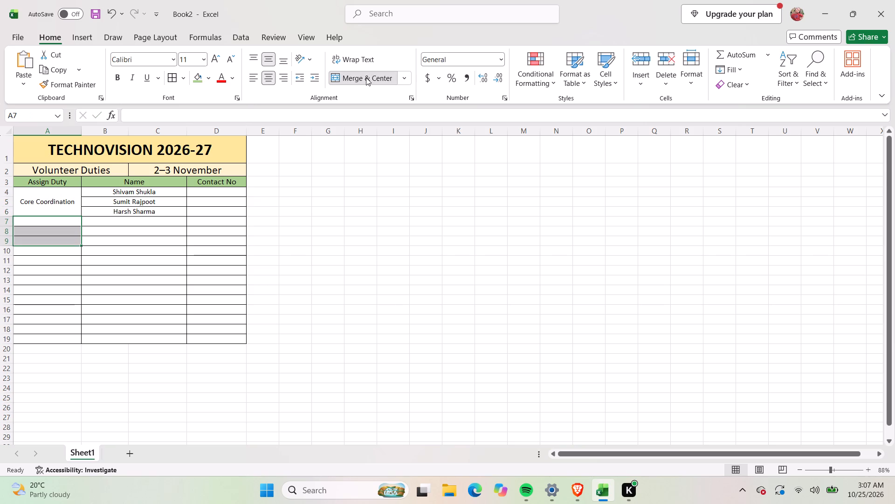
Paste the copied word into merged cell A7 to A9 and prefix it to read "Team Coordination".
double_click(55, 232)
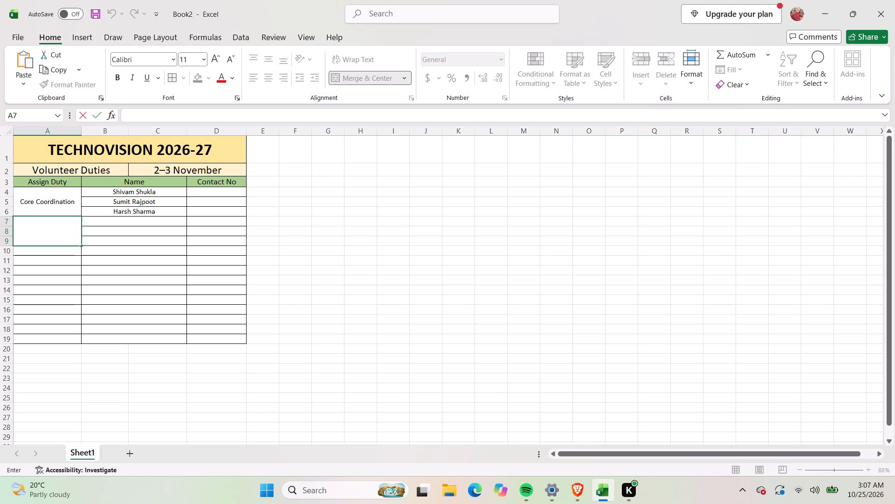
key("ctrl+v")
left_click(29, 231)
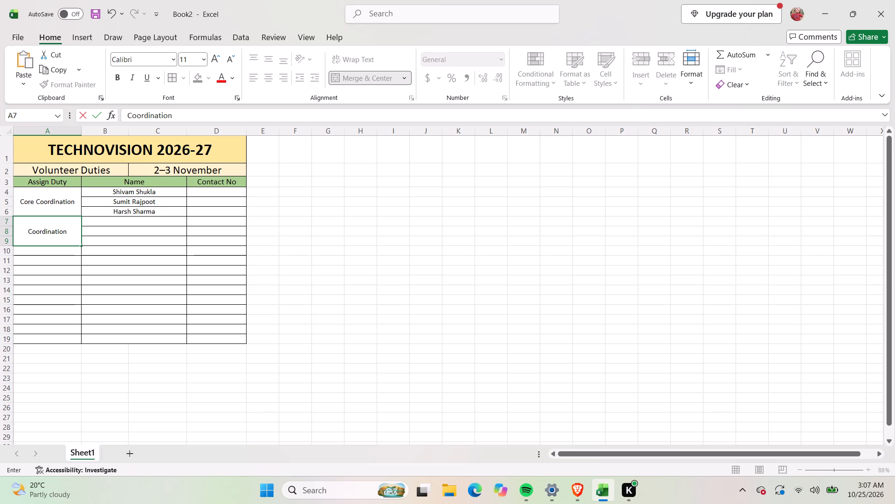
left_click(21, 231)
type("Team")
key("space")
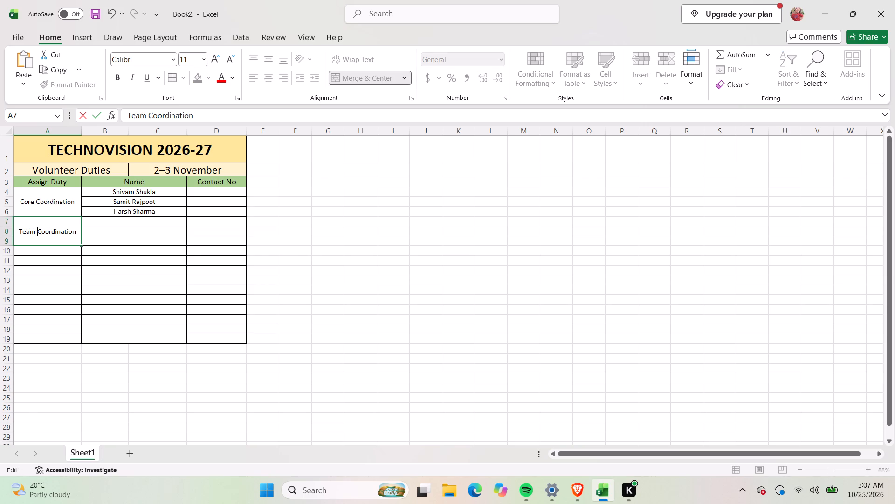
left_click(131, 237)
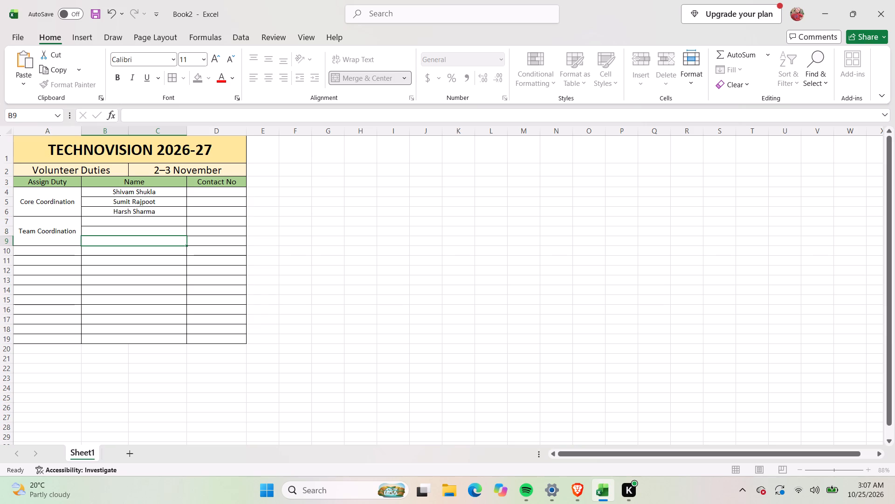
Enter the fourth volunteer's full name in the Name column at row 7, beside Team Coordination.
left_click(61, 256)
left_click(62, 247)
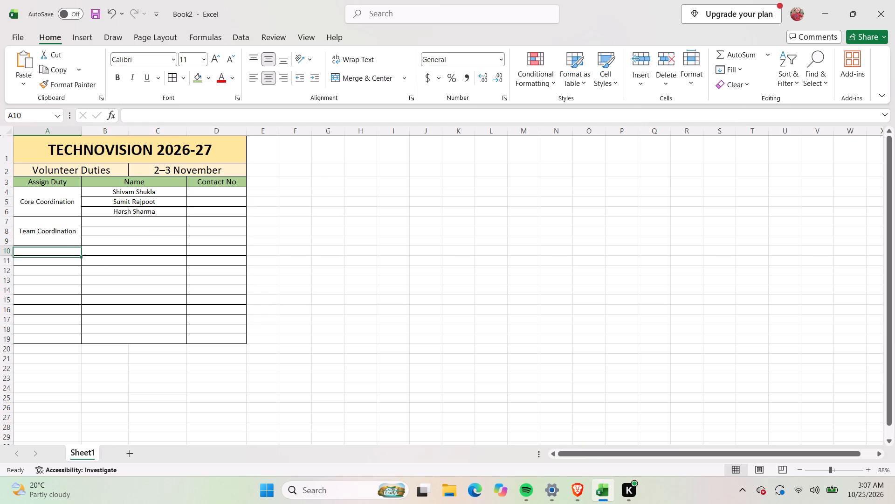
left_click(106, 220)
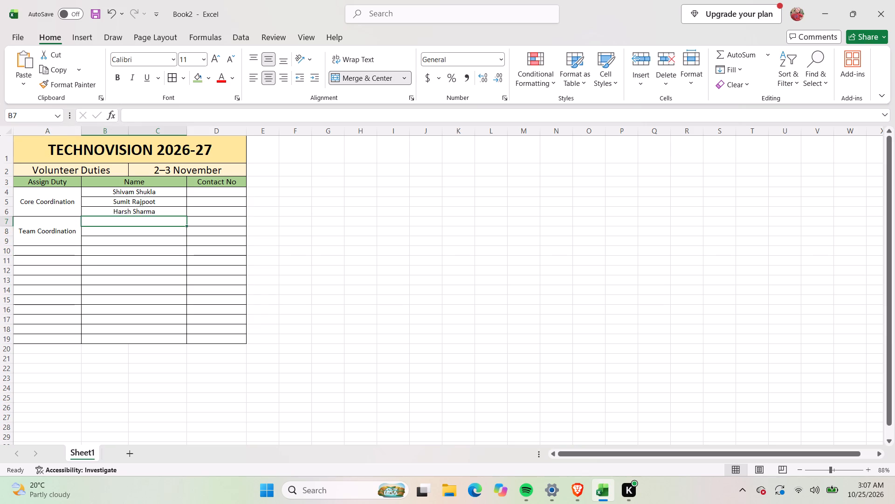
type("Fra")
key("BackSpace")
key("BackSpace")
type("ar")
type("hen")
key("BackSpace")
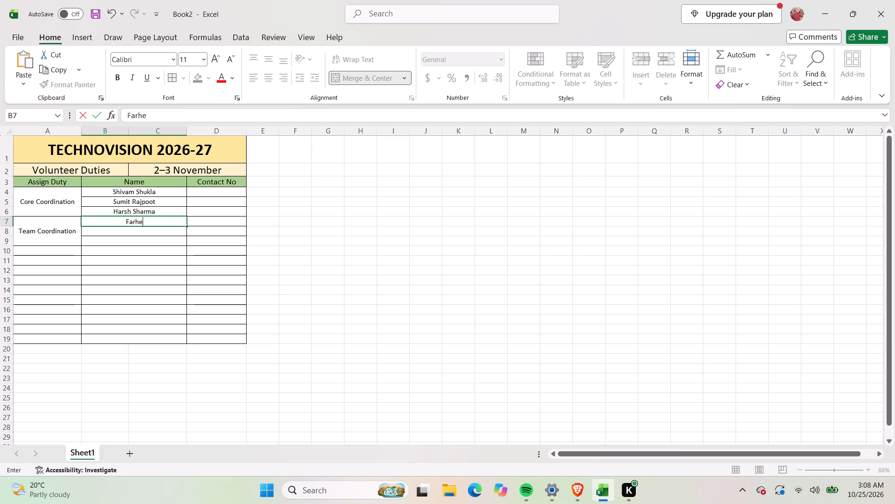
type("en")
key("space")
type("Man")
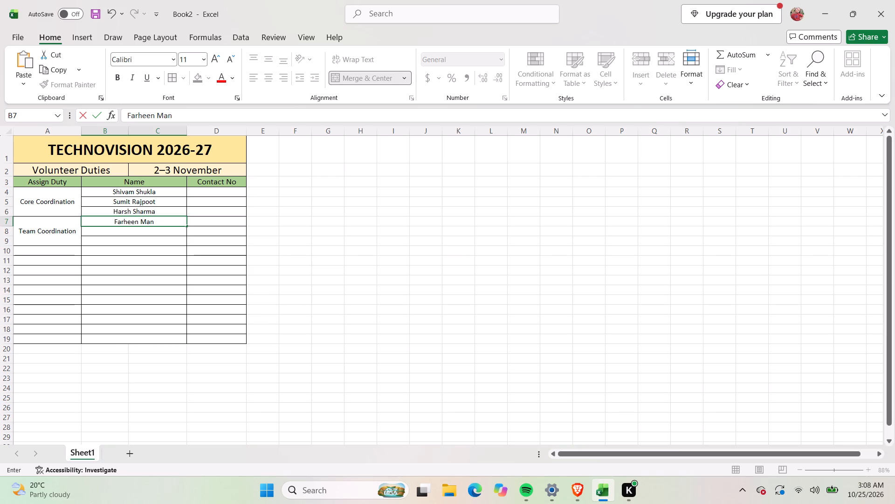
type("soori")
left_click(114, 237)
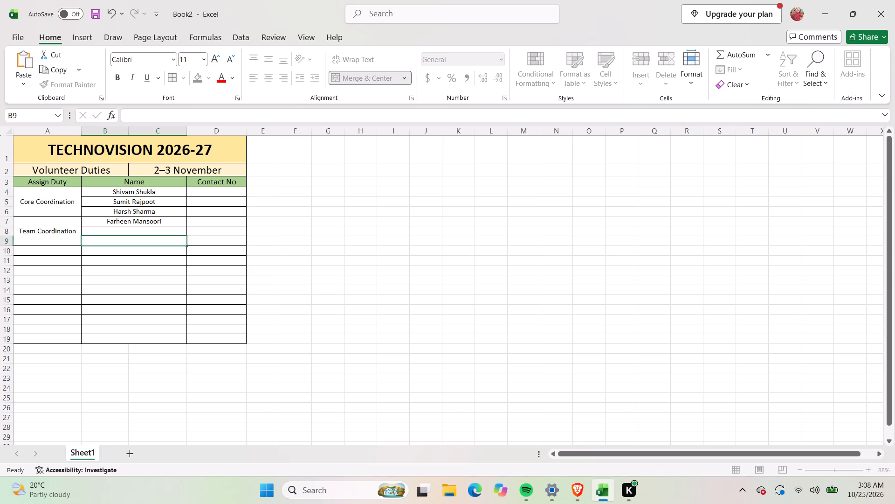
Enter the fifth volunteer's full name in the Name column at row 8, beside Team Coordination.
left_click(118, 231)
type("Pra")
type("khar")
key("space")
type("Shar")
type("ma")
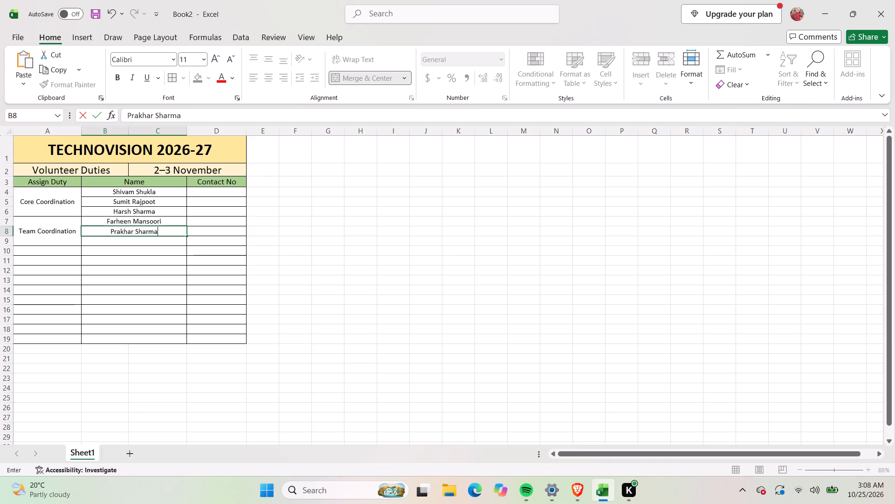
left_click(123, 244)
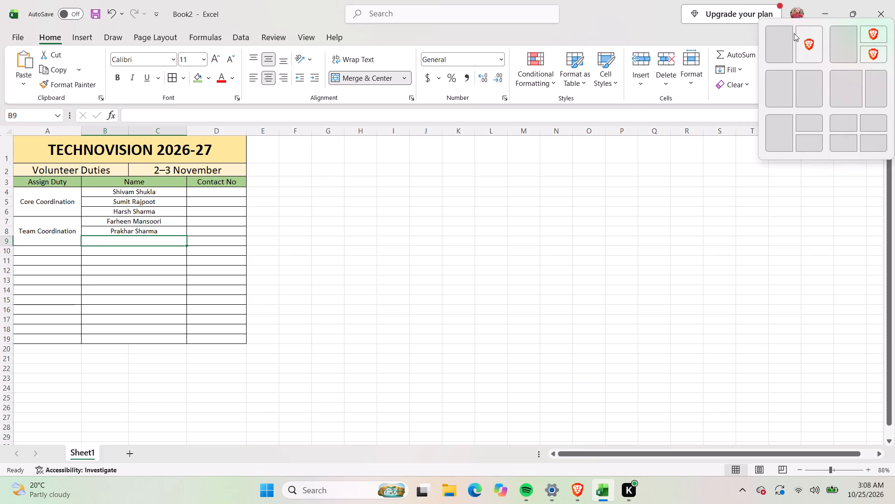
Arrange the Excel workbook side by side with the Brave browser and open a new blank tab in Brave.
left_click(794, 33)
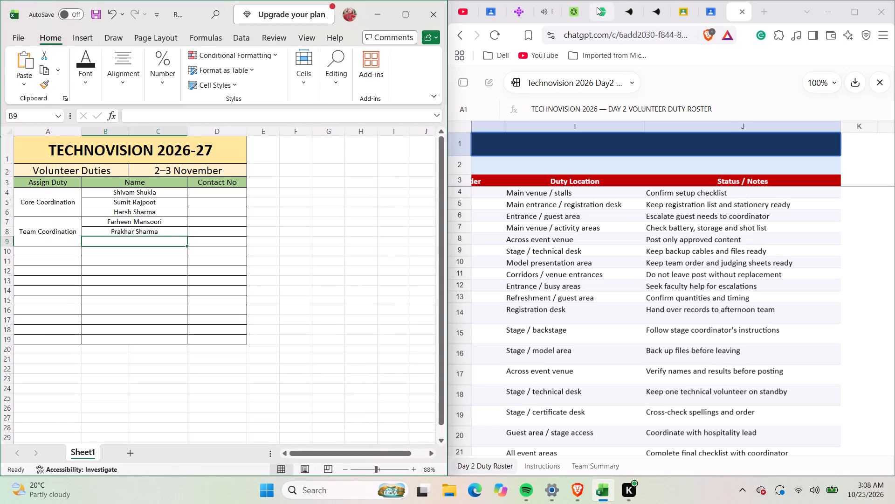
left_click(597, 7)
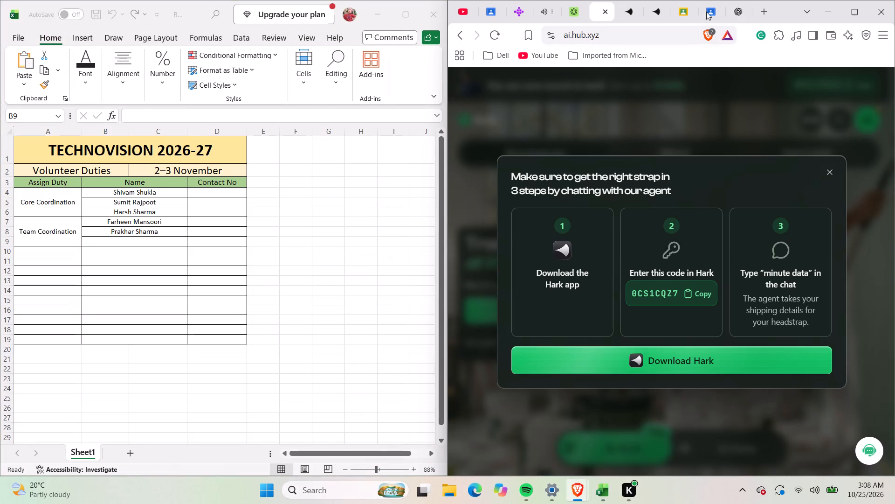
left_click(764, 12)
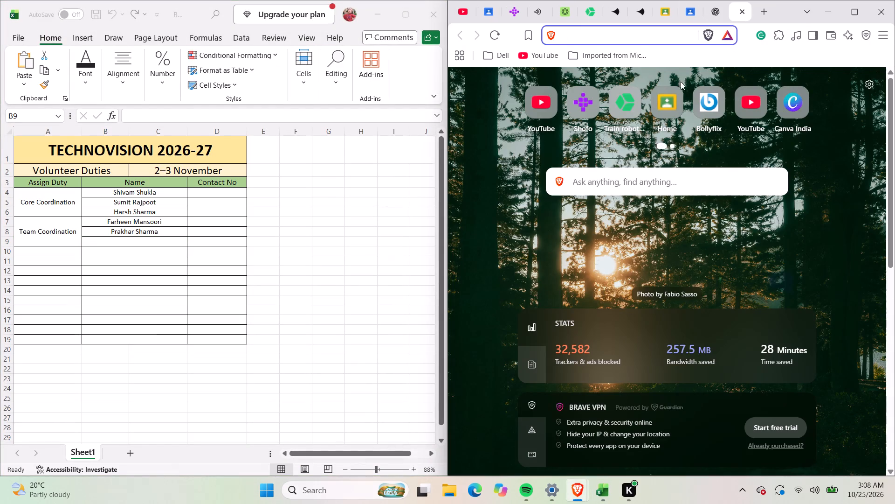
Switch to Microsoft Edge with a new tab page open.
left_click(480, 489)
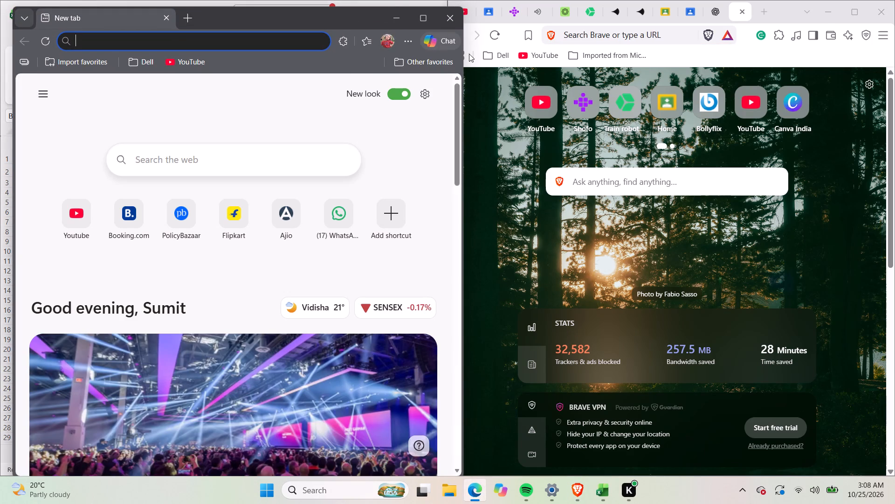
Arrange the Excel volunteer duties workbook side by side with the Microsoft Edge new tab window.
left_click(402, 0)
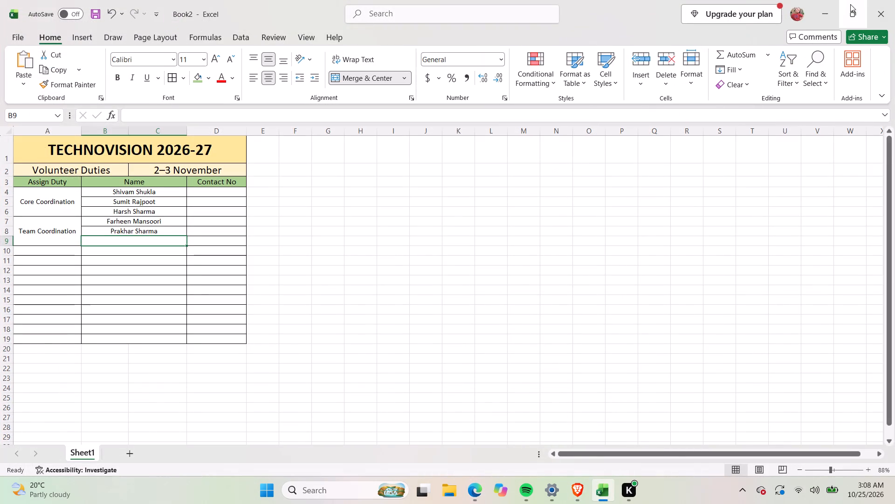
left_click(813, 52)
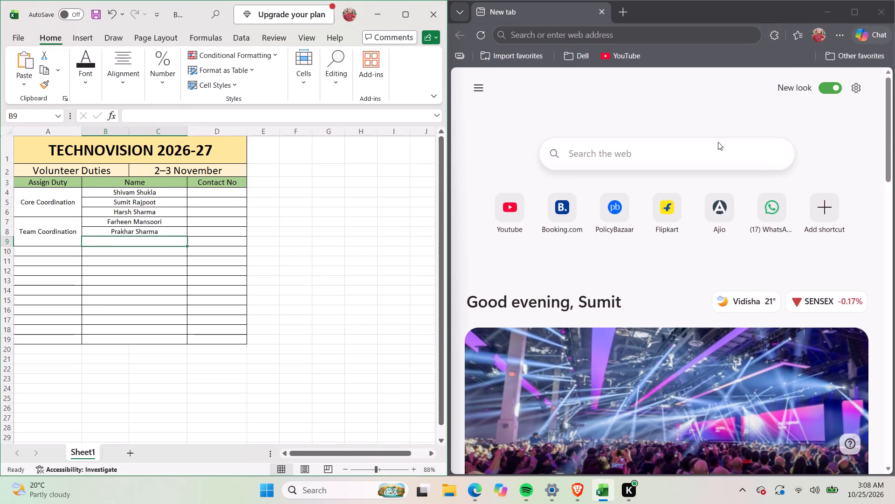
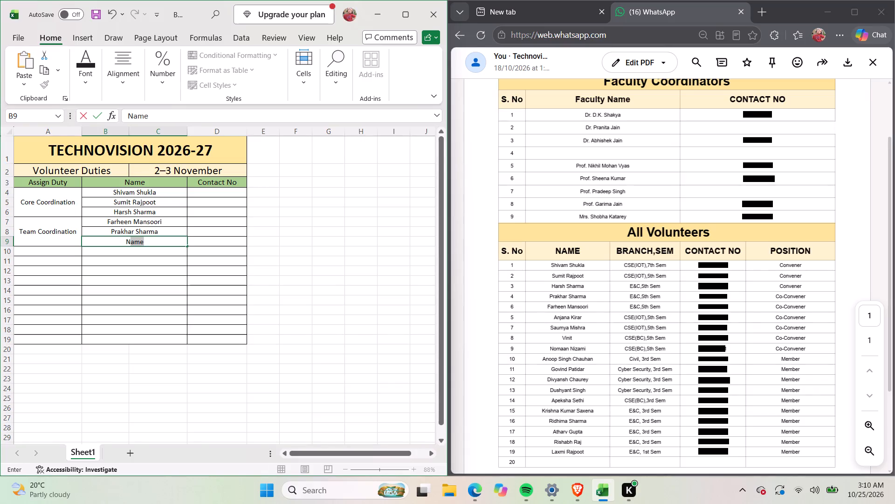
Enter the sixth volunteer's full name in the Name column at row 9, beside Team Coordination.
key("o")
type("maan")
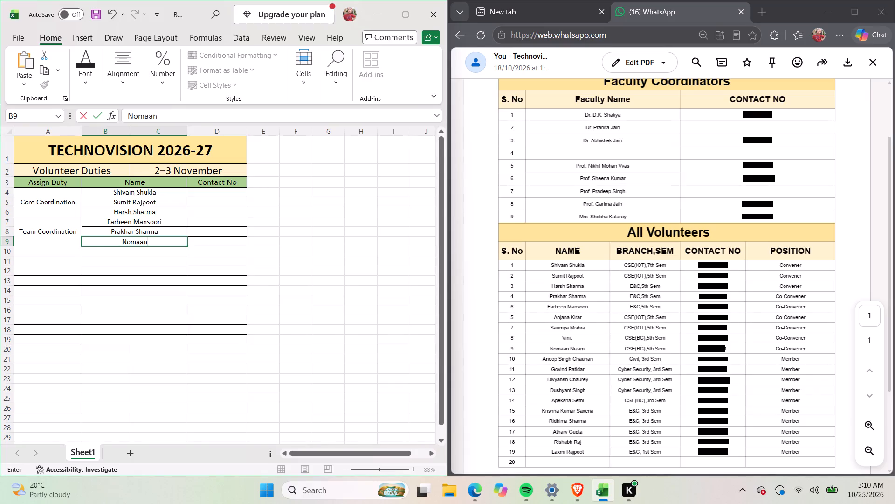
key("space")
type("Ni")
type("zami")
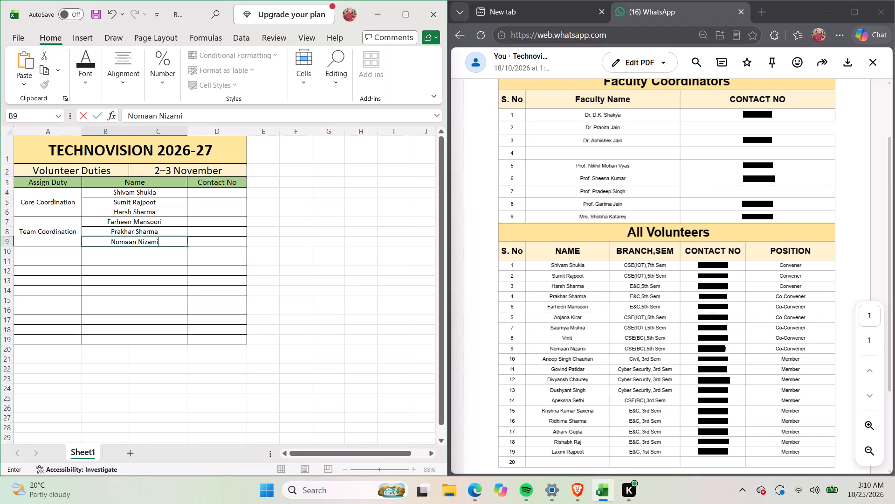
left_click(69, 254)
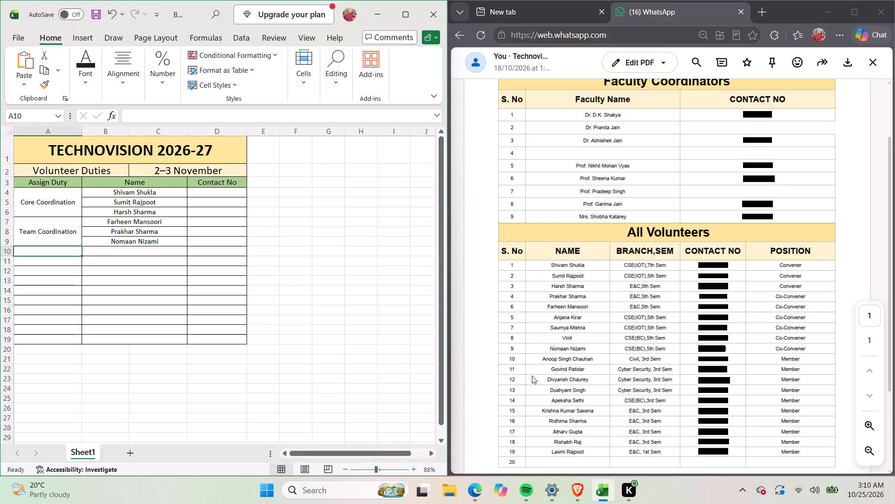
scroll(532, 376, "down", 1)
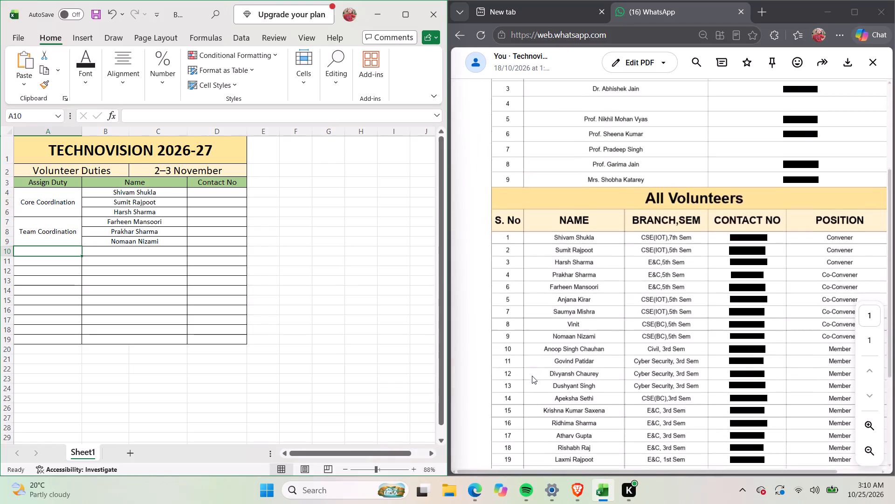
scroll(532, 376, "down", 1)
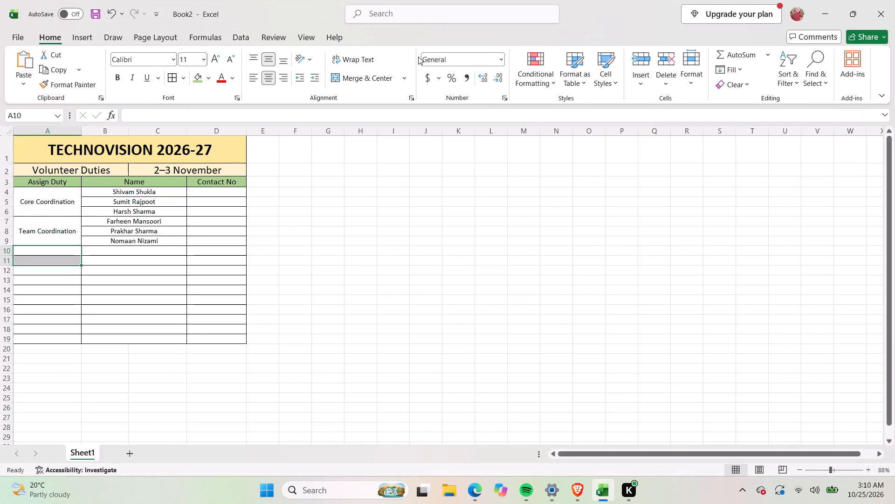
left_click(359, 72)
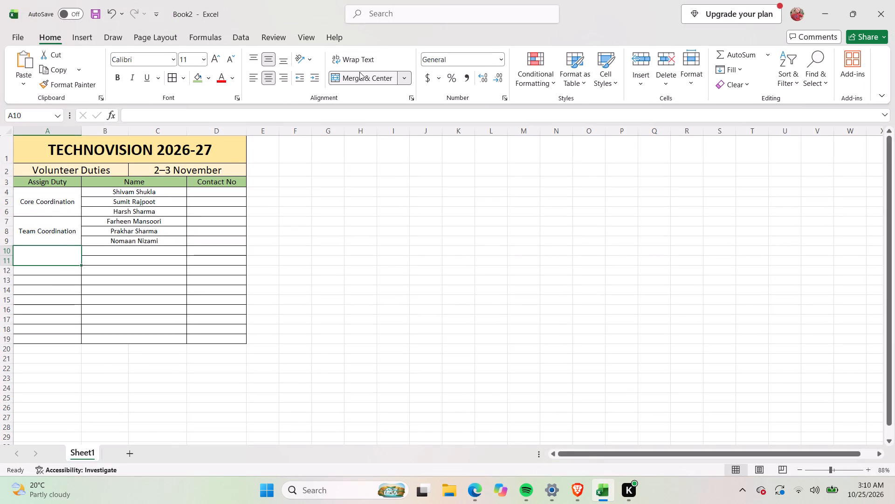
left_click(111, 251)
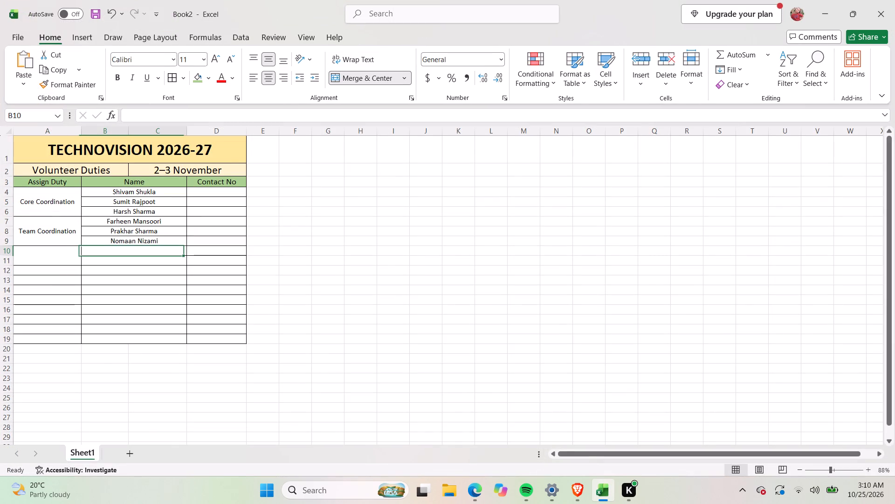
Enter the seventh volunteer's full name in the Name column at row 10.
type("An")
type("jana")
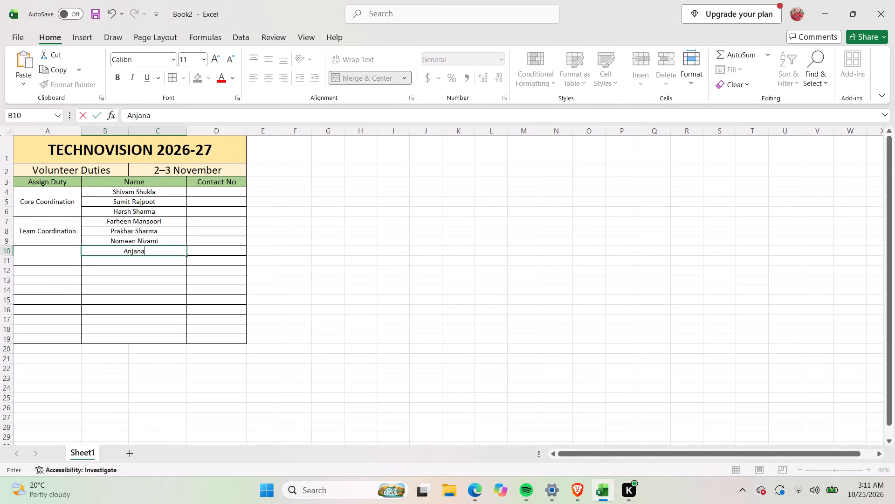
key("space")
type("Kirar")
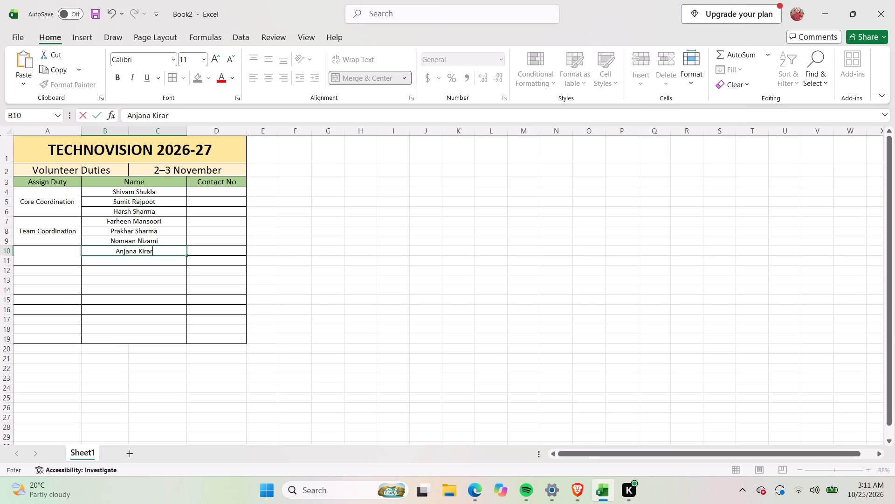
left_click(128, 271)
Enter the eighth volunteer's full name in the Name column at row 11.
left_click(133, 257)
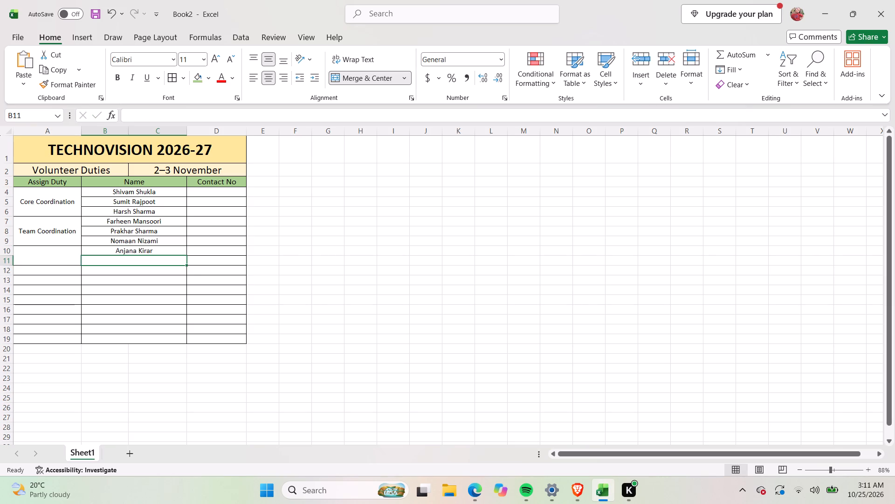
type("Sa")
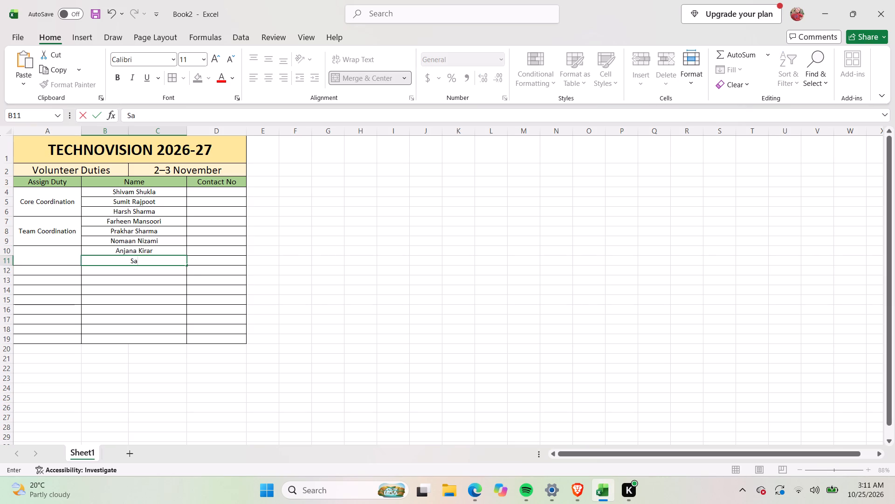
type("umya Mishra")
left_click(60, 260)
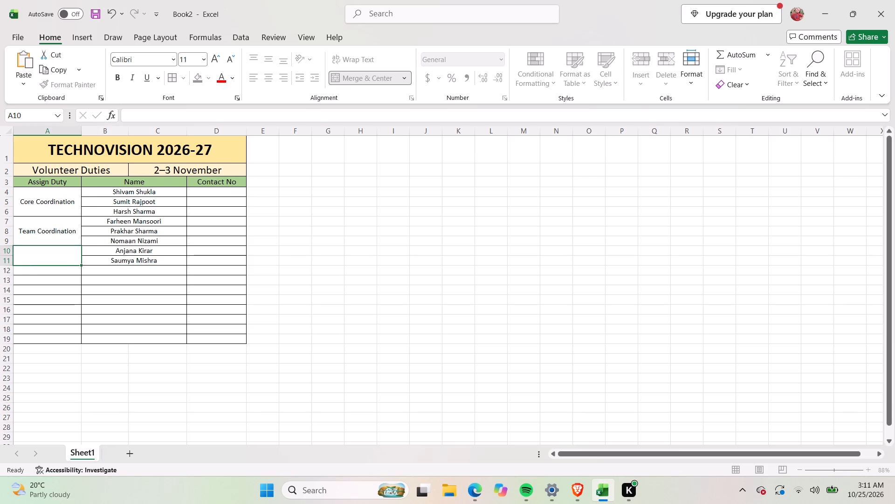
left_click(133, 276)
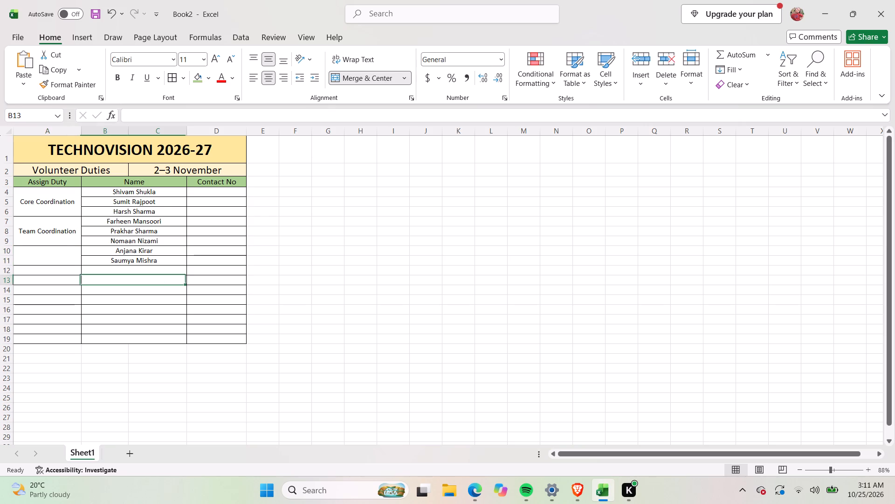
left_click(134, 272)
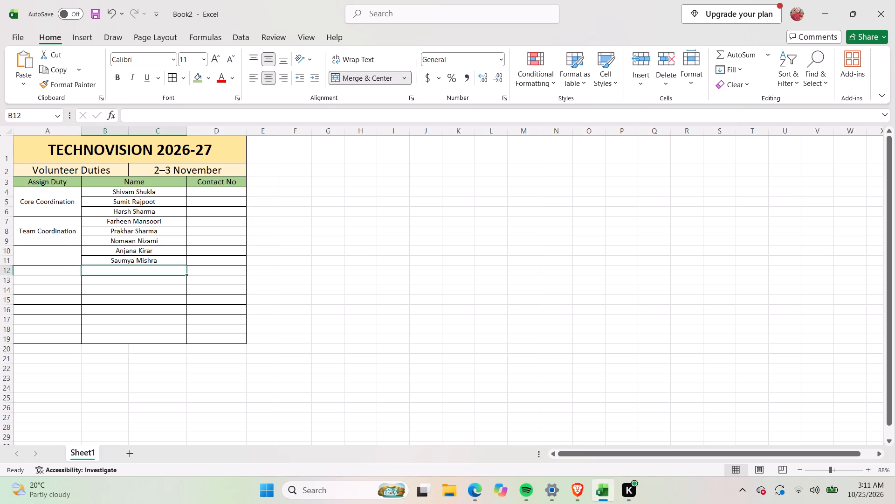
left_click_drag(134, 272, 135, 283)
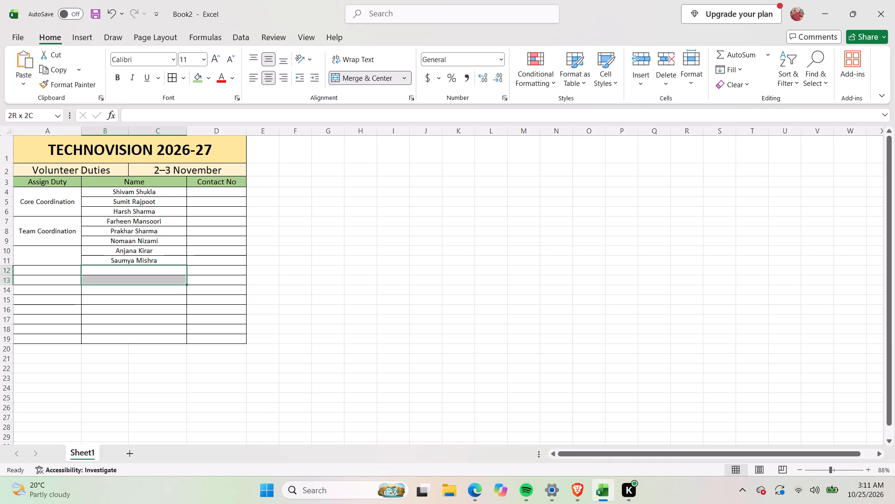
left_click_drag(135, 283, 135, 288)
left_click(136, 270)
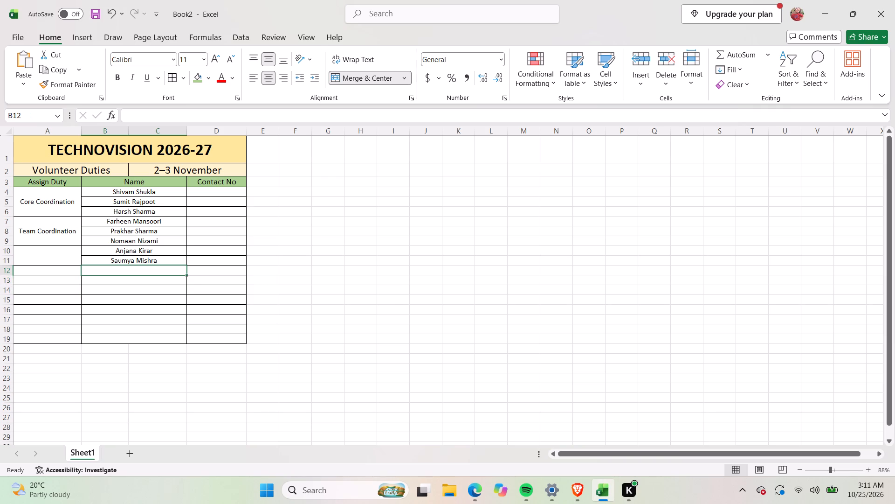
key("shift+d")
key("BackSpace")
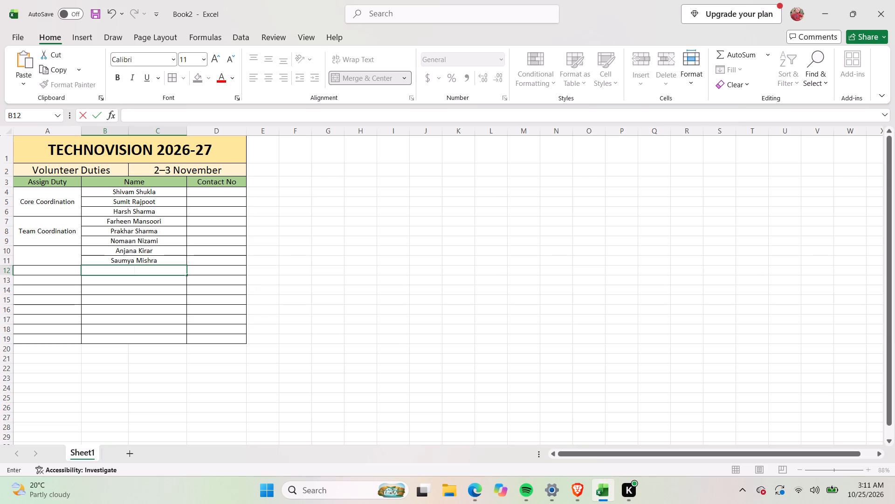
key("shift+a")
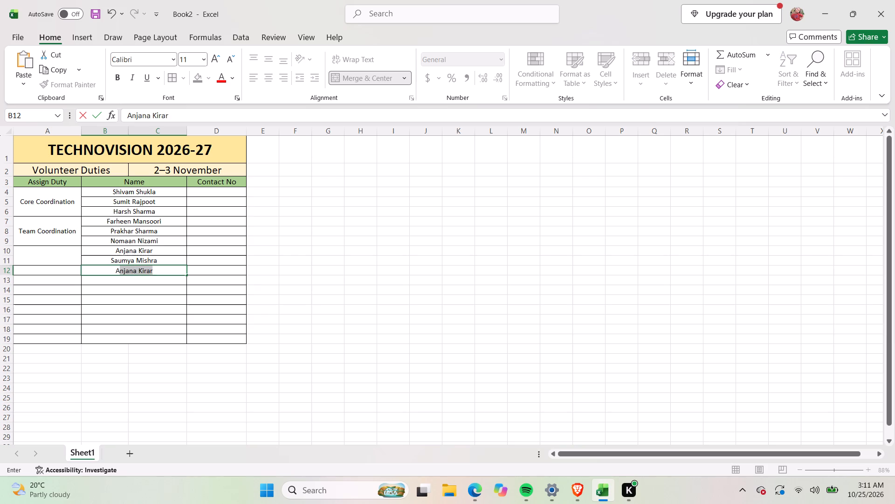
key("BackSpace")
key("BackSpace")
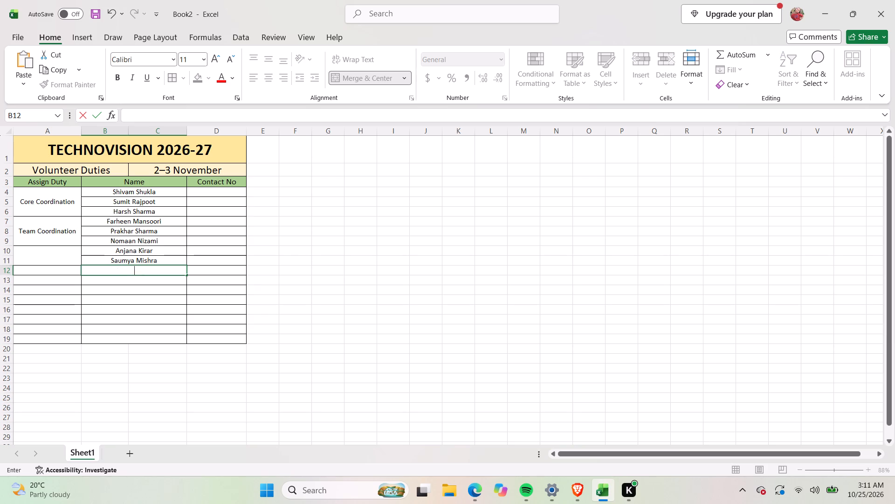
Enter the ninth volunteer's first name in the Name column at row 12.
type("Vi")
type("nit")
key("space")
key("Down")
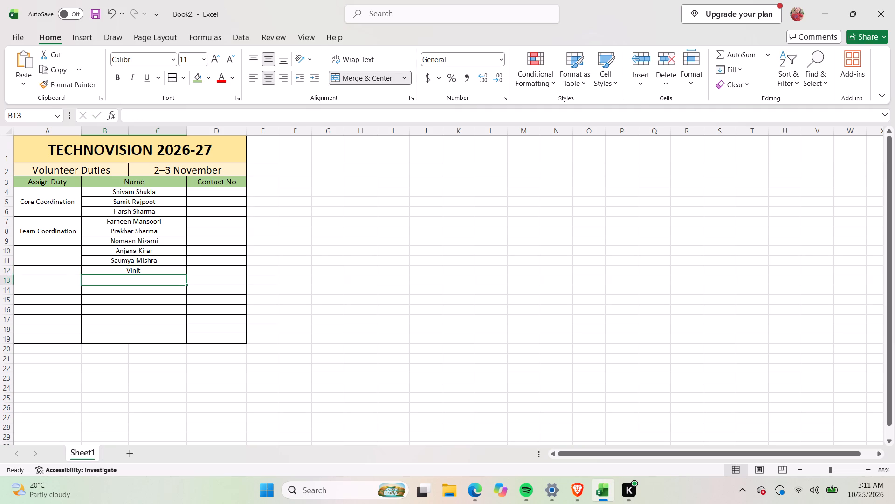
Enter the tenth volunteer's full name in the Name column at row 13.
left_click(134, 286)
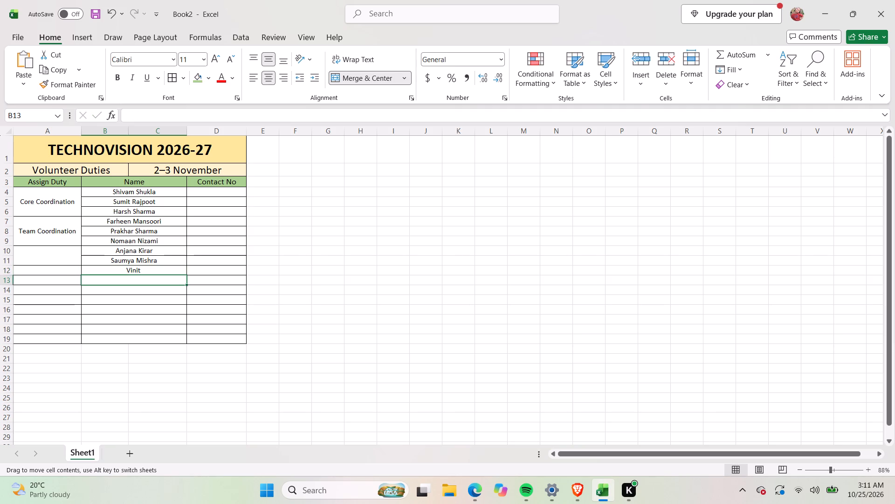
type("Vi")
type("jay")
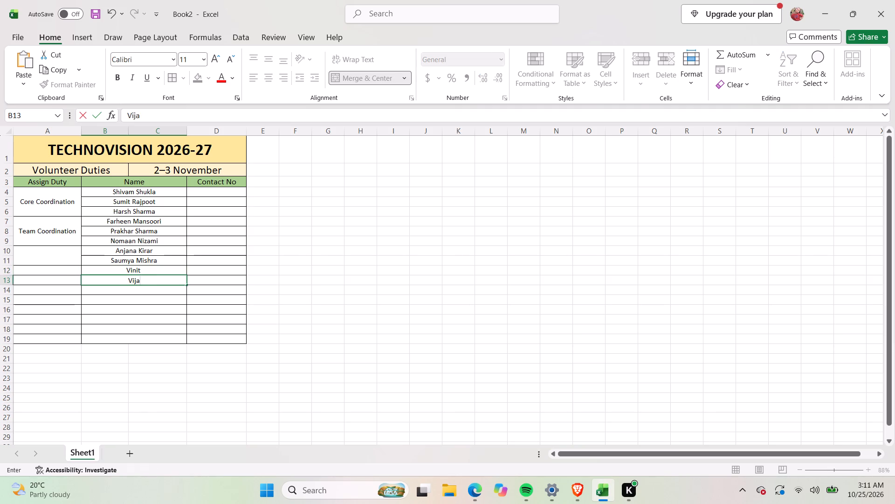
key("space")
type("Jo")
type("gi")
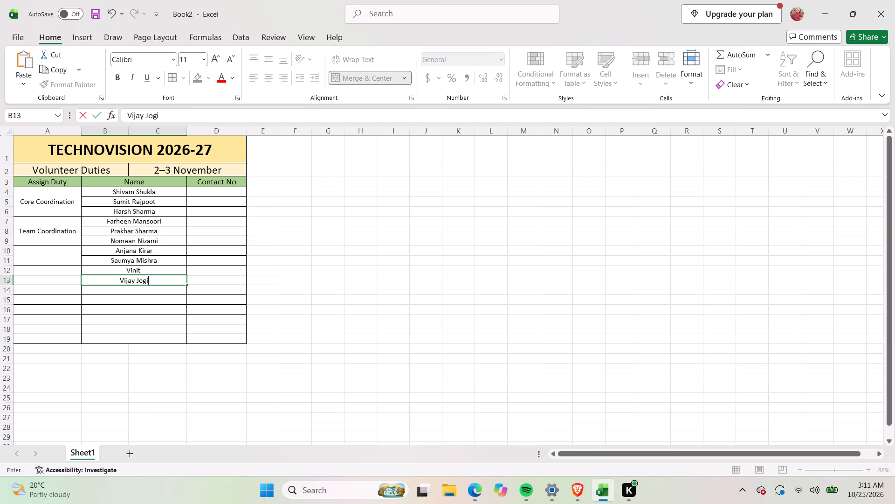
left_click(143, 291)
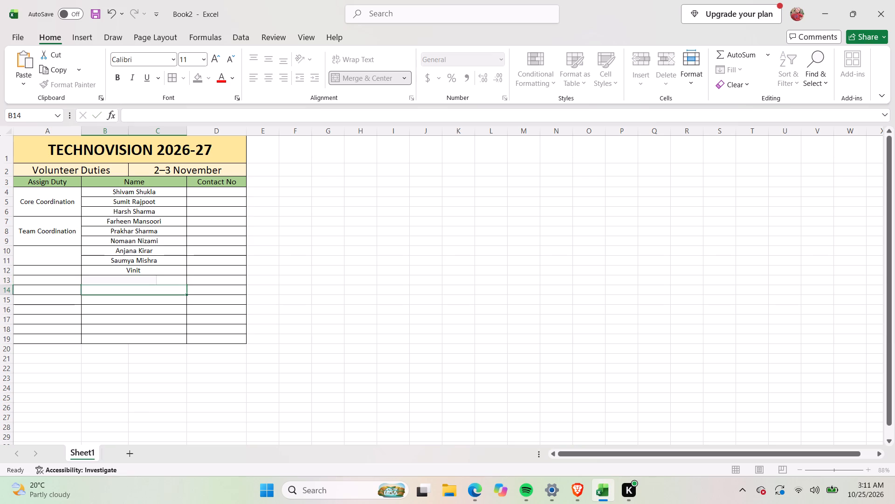
Merge and center cells A12:A13 in the Assign Duty column, beside the ninth and tenth volunteers.
left_click(53, 272)
left_click_drag(53, 272, 55, 286)
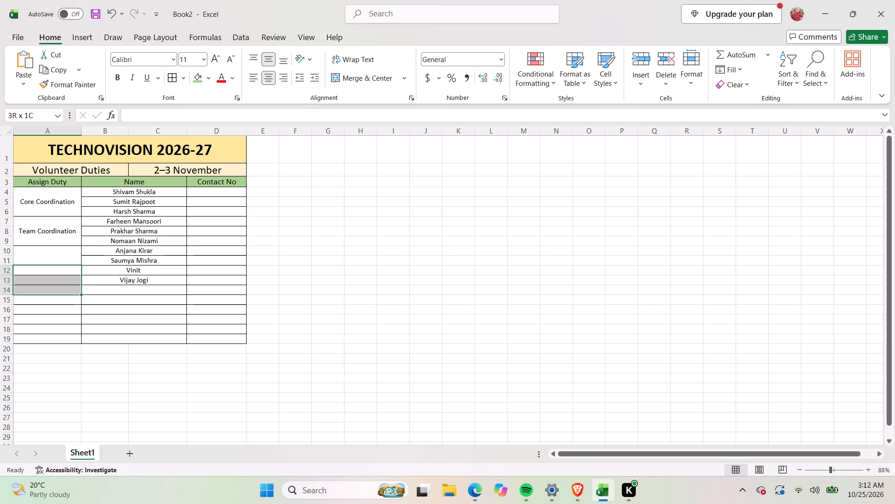
left_click_drag(55, 286, 59, 276)
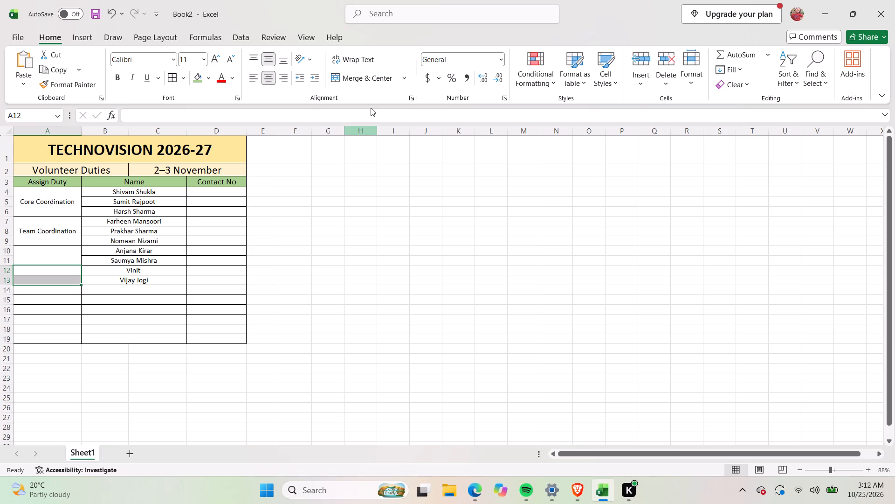
left_click(372, 77)
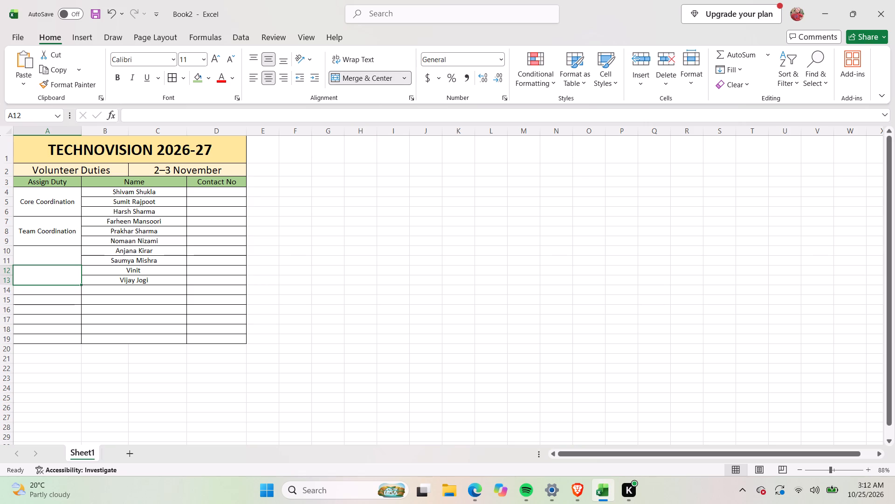
left_click(288, 294)
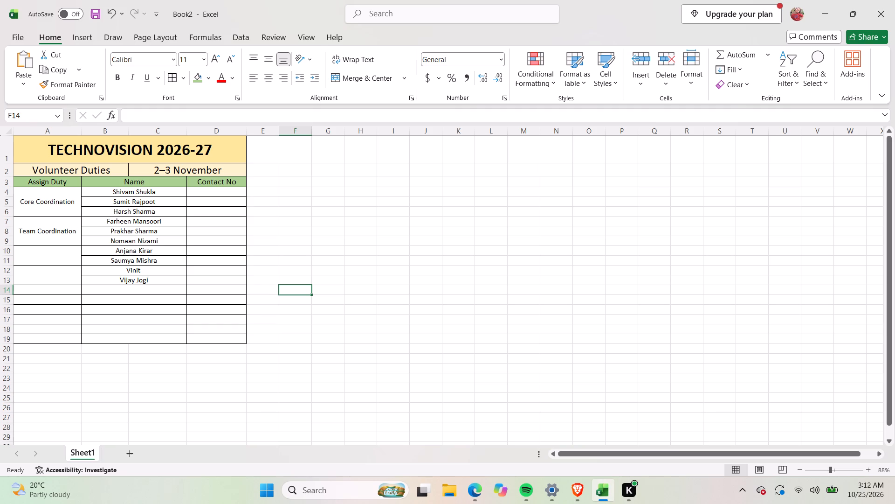
With the table range A1:D19 selected, make title row 1, Volunteer Duties row 2 and header row 3 taller.
left_click(120, 290)
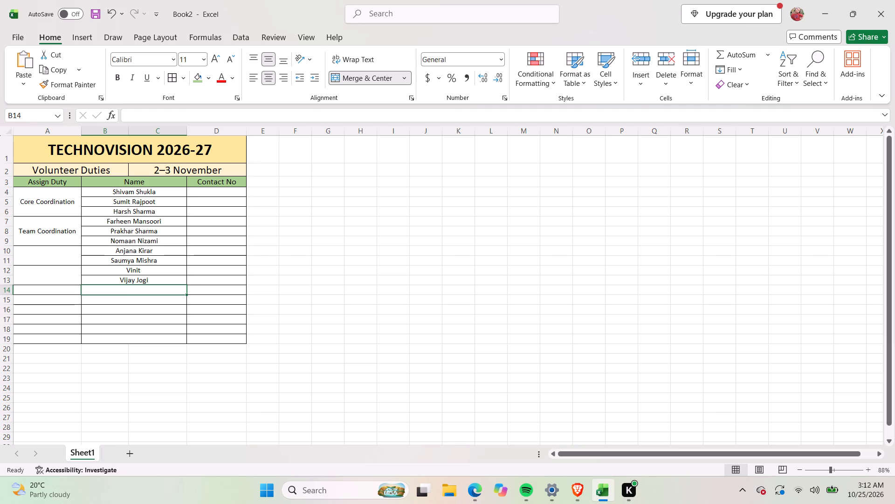
left_click(221, 338)
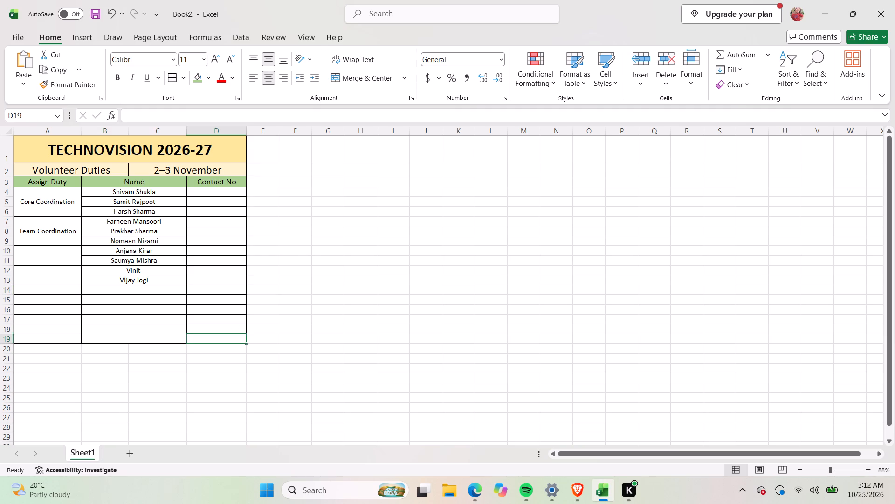
left_click_drag(221, 338, 14, 119)
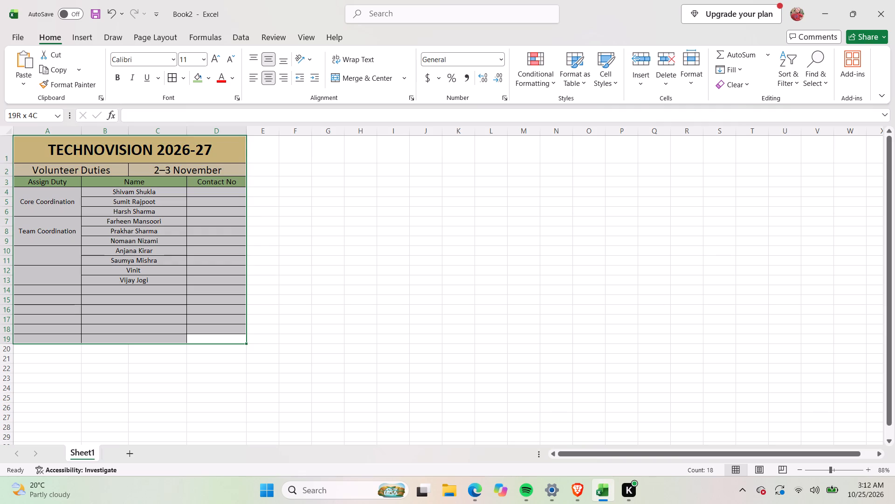
left_click_drag(14, 119, 21, 141)
left_click_drag(7, 164, 7, 166)
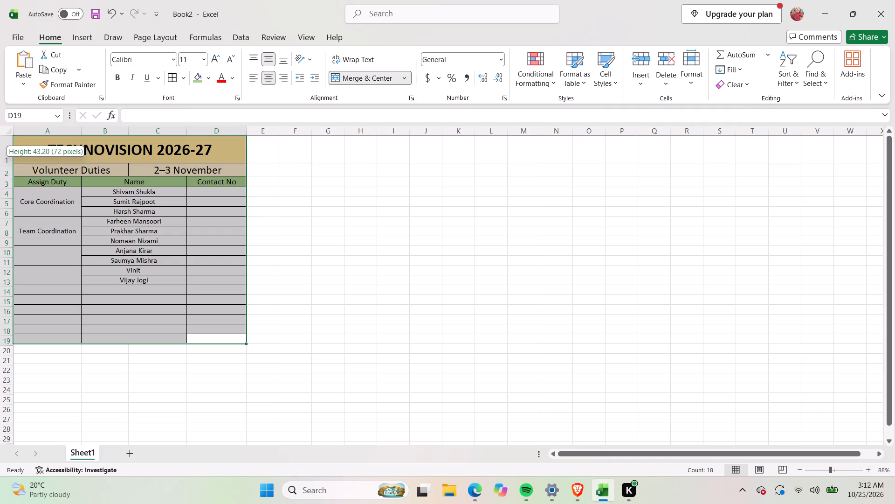
left_click_drag(7, 166, 7, 170)
left_click_drag(8, 185, 8, 188)
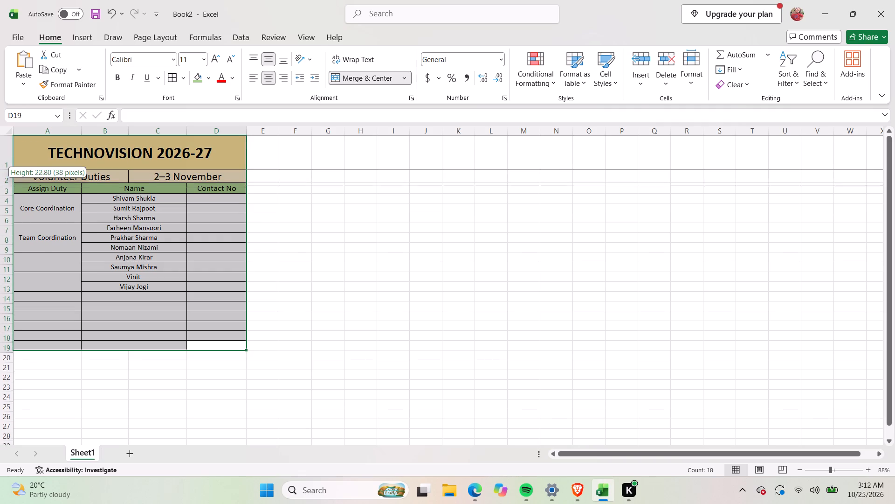
left_click_drag(8, 188, 8, 192)
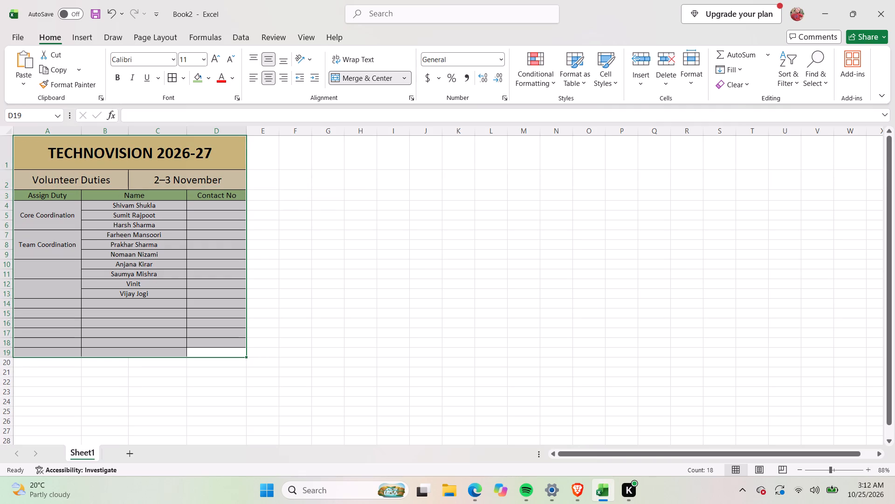
left_click_drag(7, 189, 7, 195)
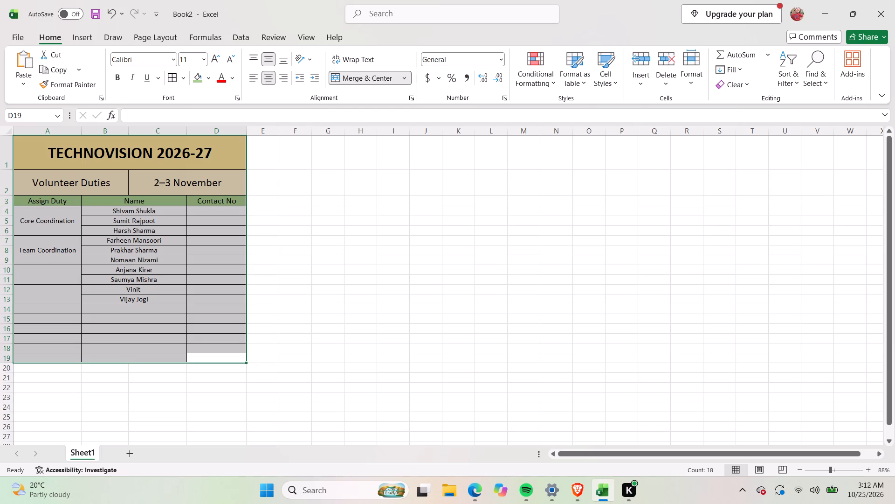
left_click_drag(9, 207, 10, 212)
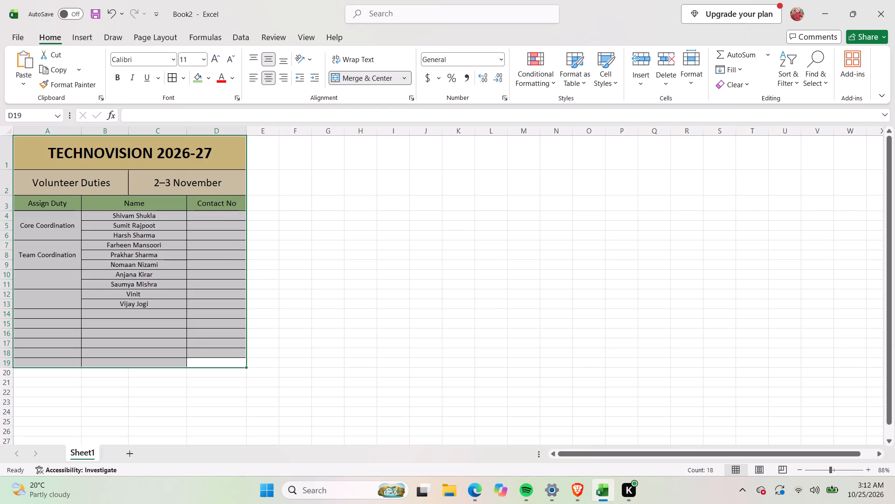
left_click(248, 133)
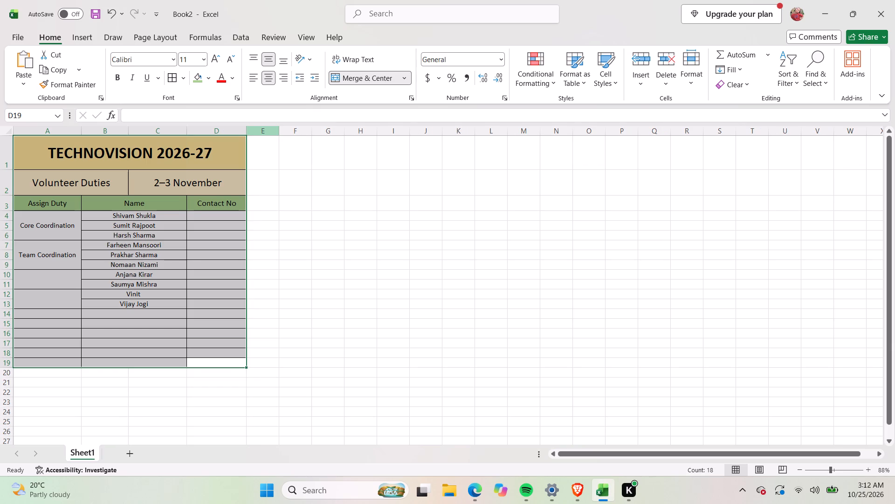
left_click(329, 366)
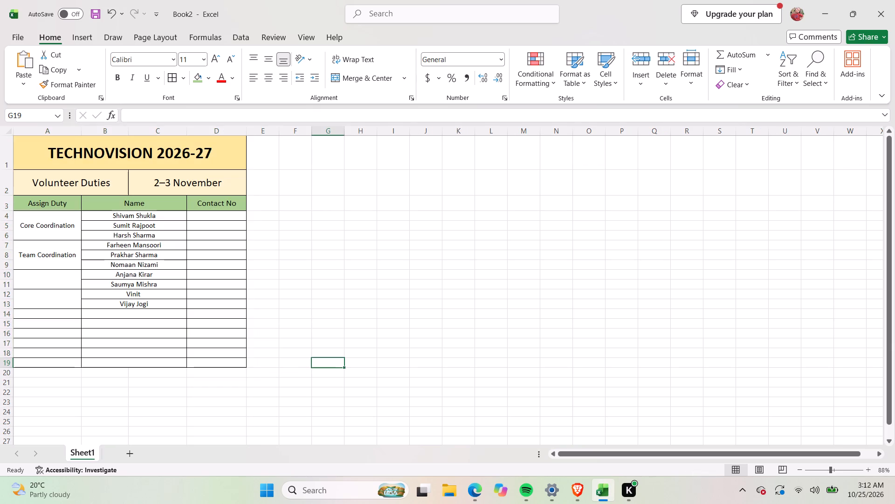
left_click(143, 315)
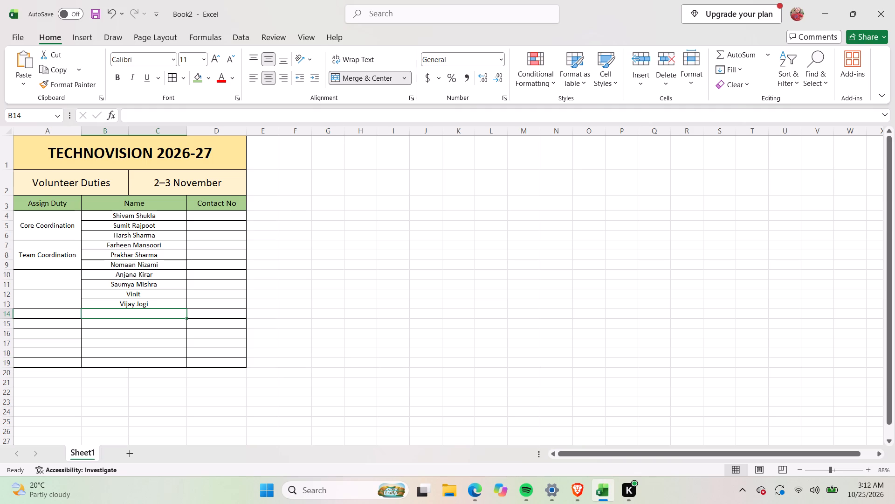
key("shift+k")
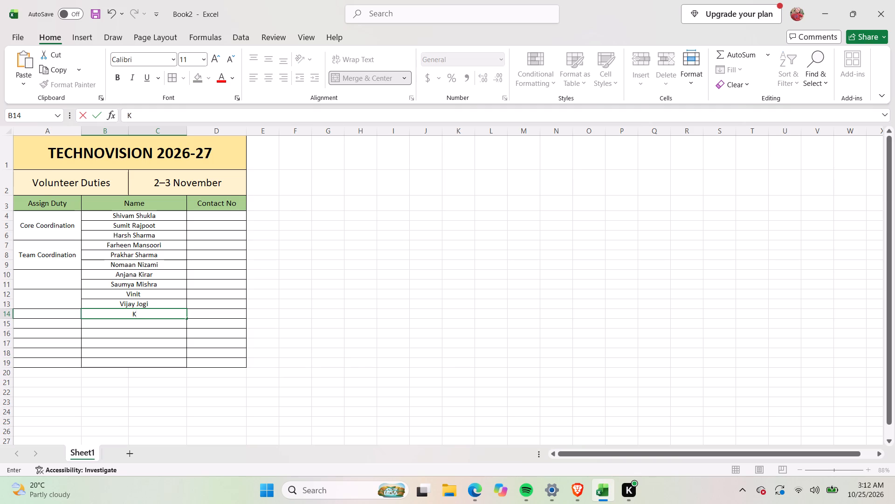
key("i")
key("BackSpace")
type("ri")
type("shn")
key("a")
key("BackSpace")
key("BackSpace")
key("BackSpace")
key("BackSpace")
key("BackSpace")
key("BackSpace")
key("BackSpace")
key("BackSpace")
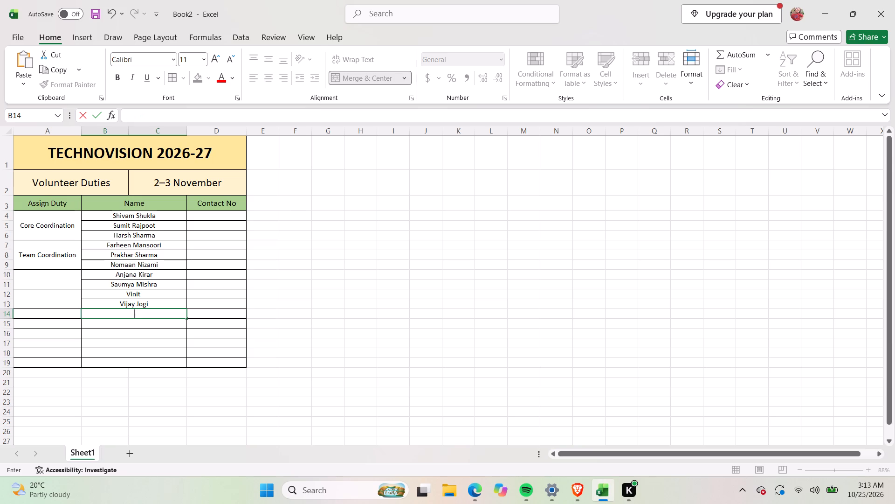
Enter the eleventh volunteer's full name in the Name column at row 14.
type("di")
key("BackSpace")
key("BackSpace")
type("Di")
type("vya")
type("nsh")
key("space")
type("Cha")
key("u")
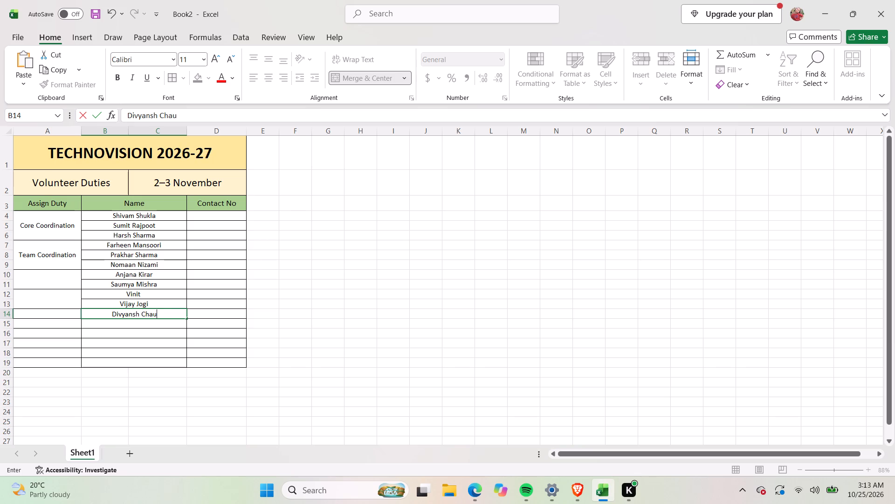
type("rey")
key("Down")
Enter the twelfth volunteer's full name in the Name column at row 15.
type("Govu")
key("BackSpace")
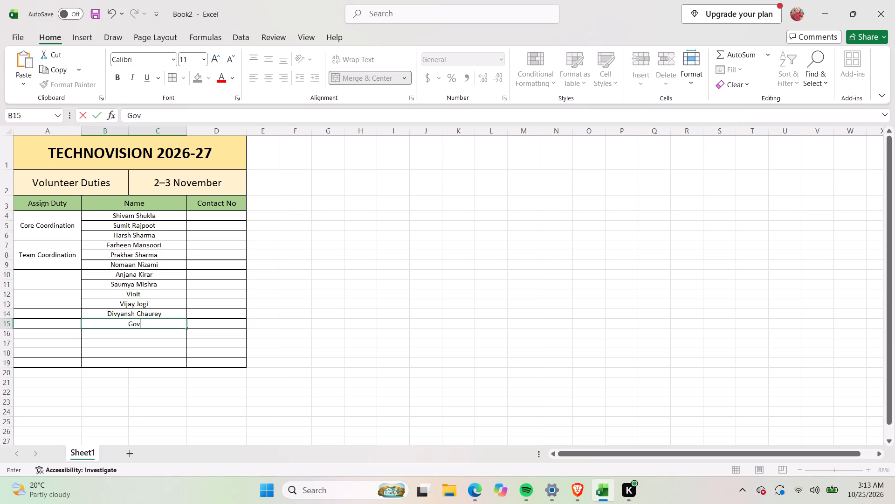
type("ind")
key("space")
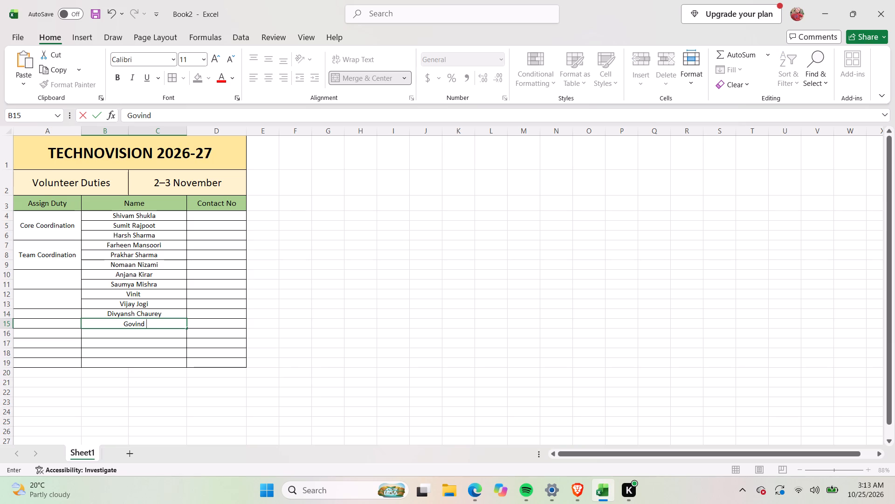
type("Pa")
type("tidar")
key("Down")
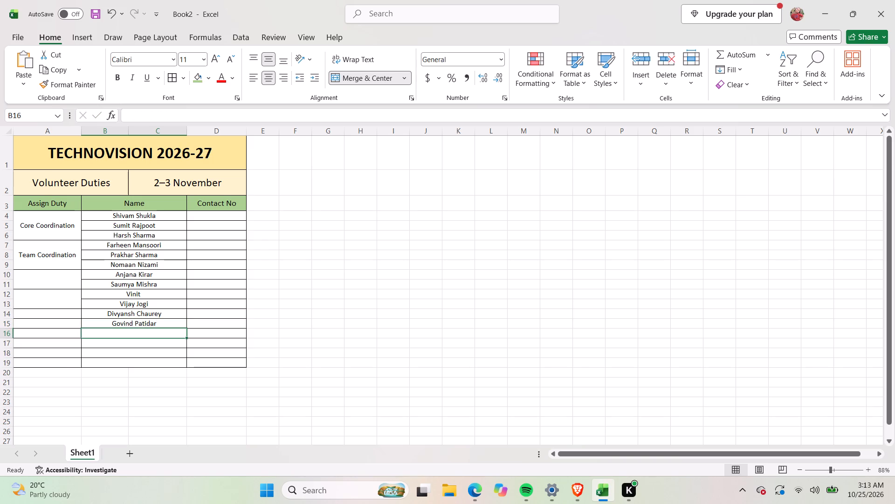
Enter the thirteenth volunteer's full name, including the middle name, in the Name column at row 16.
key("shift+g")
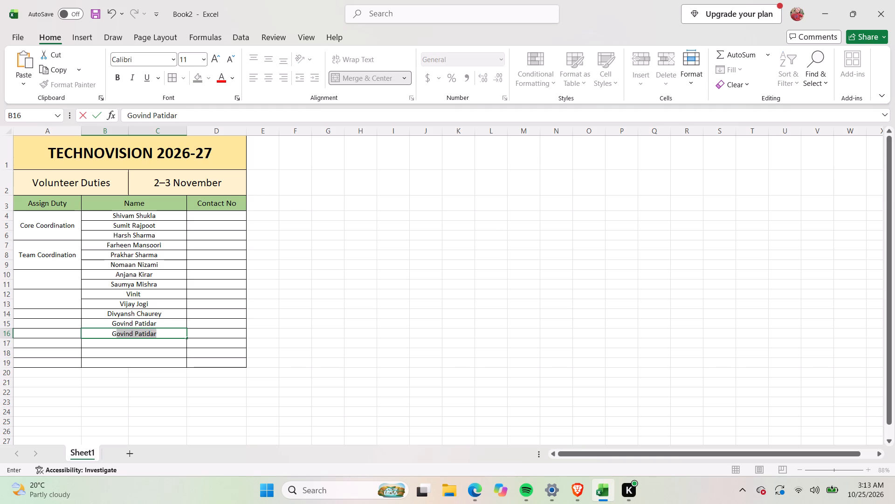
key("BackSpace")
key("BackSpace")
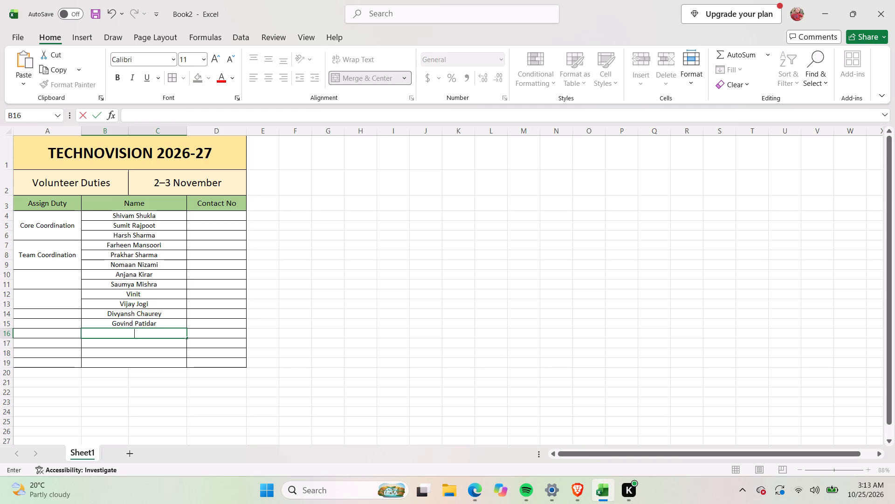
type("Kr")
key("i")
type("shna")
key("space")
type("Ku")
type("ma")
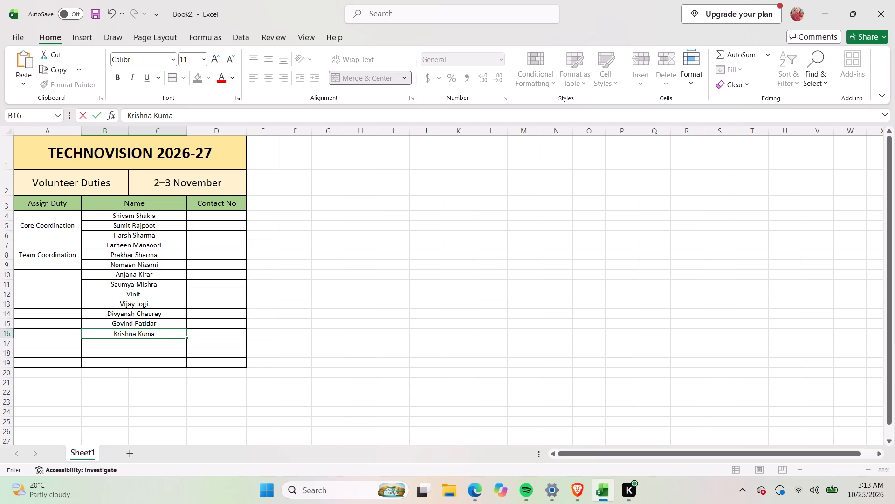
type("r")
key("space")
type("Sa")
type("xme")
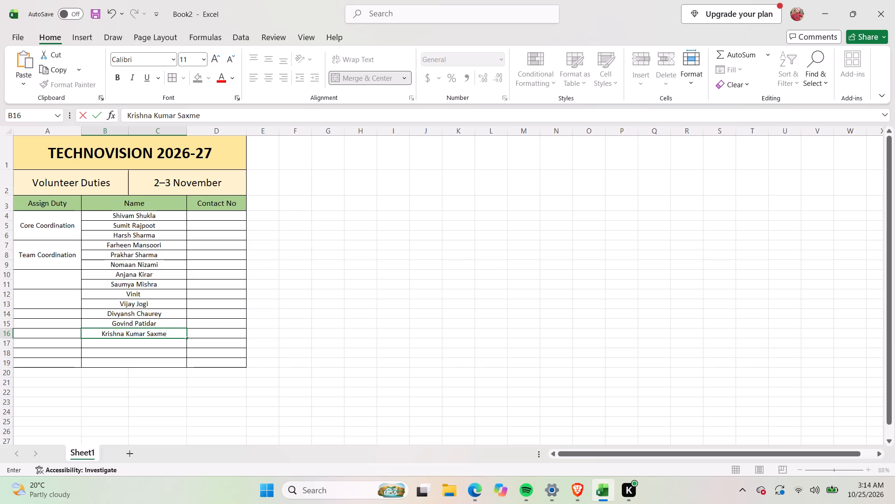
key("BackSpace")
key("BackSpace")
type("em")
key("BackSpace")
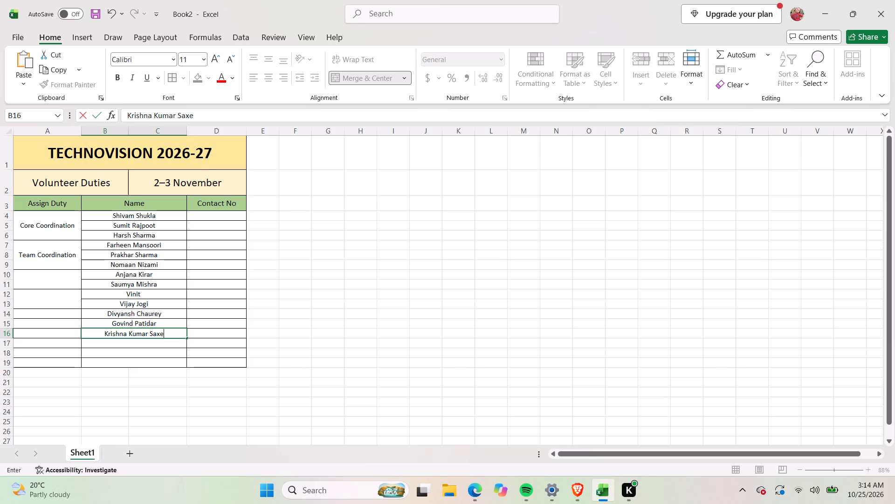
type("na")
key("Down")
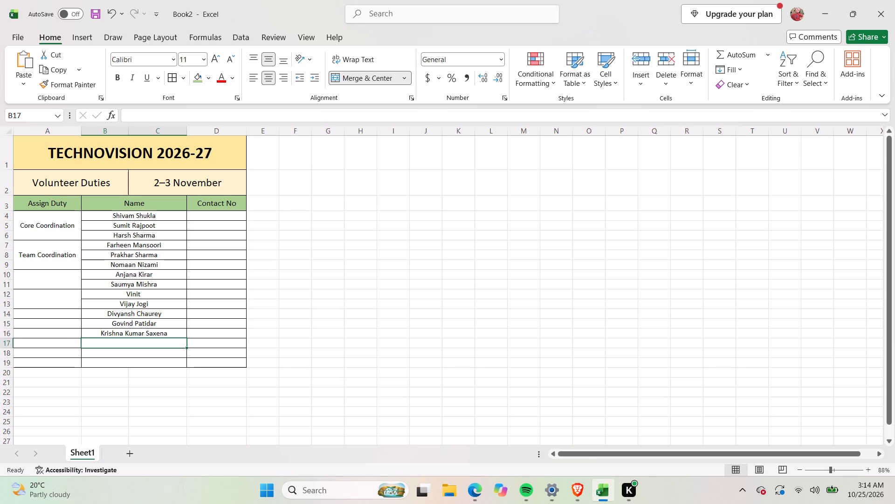
Enter the fourteenth volunteer's full name in the Name column at row 17.
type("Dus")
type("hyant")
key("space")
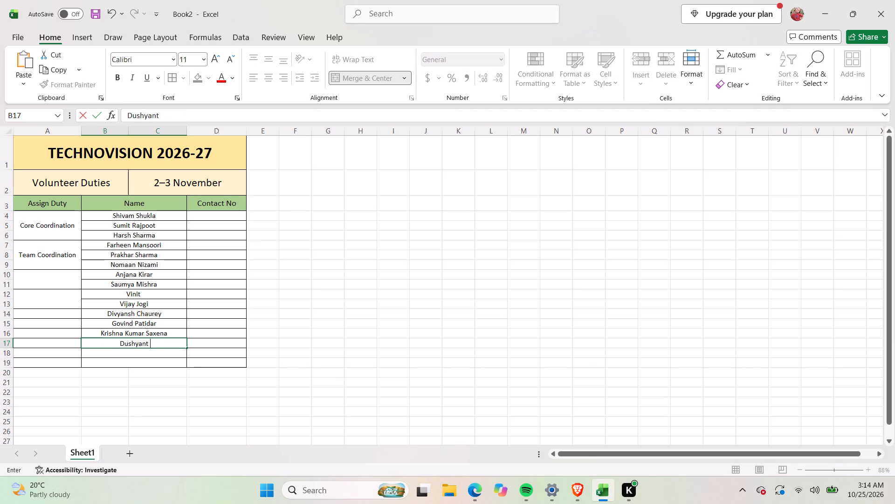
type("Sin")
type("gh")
left_click(142, 355)
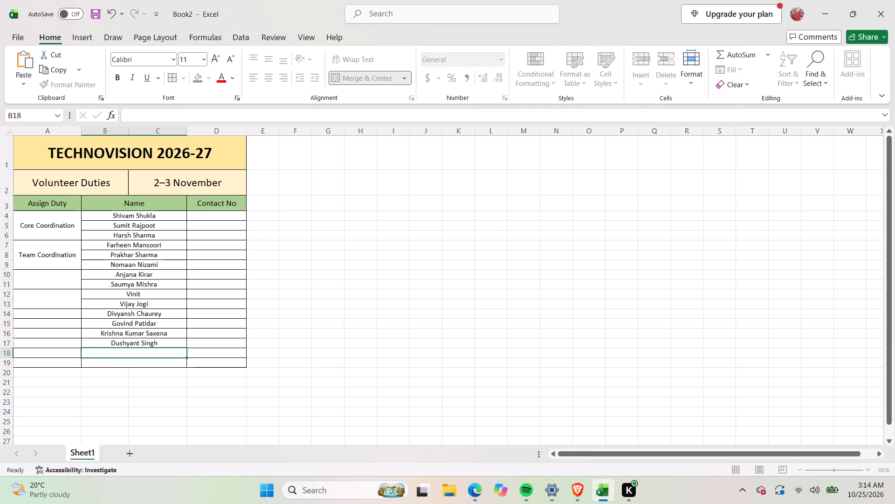
Merge and center cells A14:A17 in the Assign Duty column, beside the eleventh to fourteenth volunteers.
left_click(60, 315)
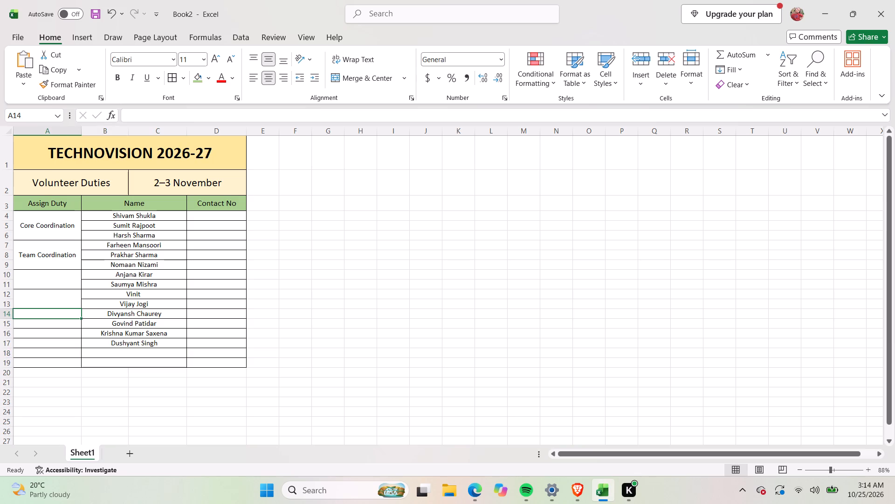
left_click_drag(60, 315, 60, 341)
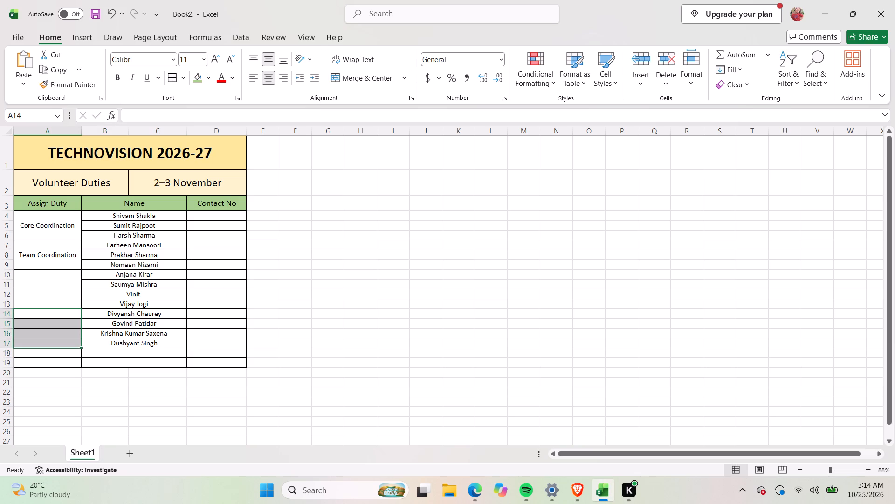
left_click(364, 79)
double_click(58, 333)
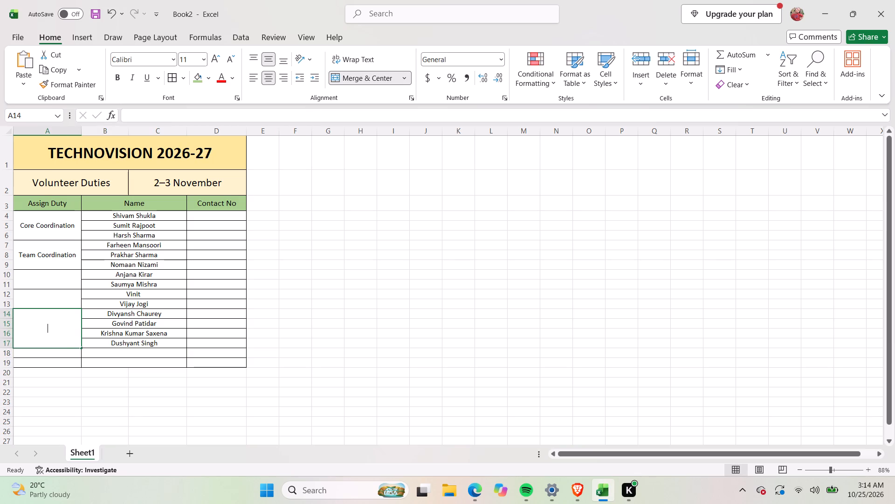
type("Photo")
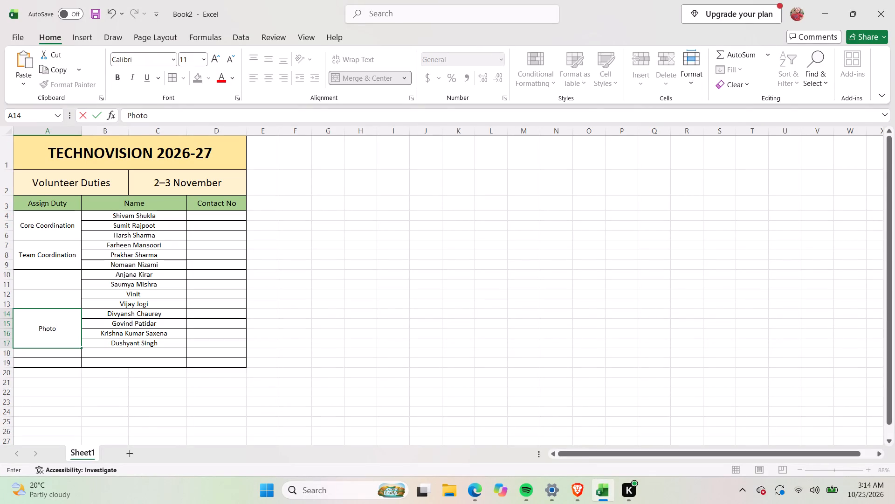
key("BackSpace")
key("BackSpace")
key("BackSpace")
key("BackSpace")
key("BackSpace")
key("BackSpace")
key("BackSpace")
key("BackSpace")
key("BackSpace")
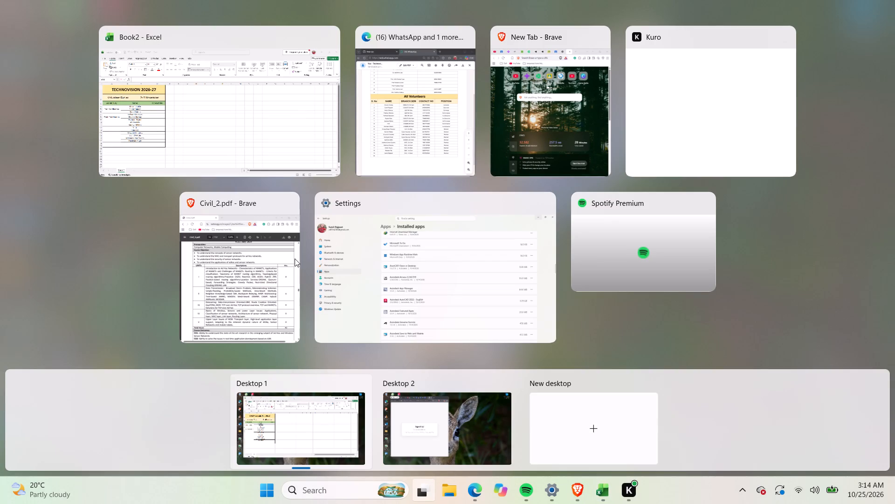
Switch to the Brave window to consult the team names in ChatGPT's volunteer duty assignment schedule.
left_click(533, 124)
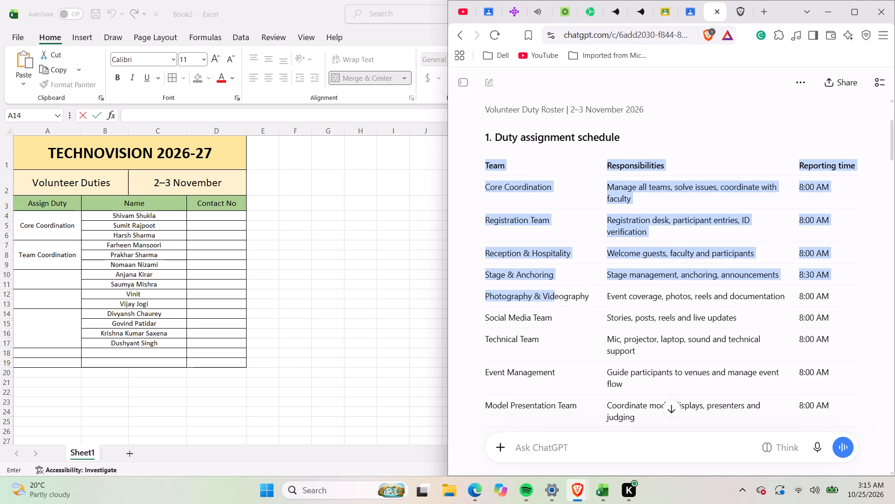
Copy the team name "Photography & Videography" from ChatGPT's duty assignment schedule for the Assign Duty column.
left_click(590, 302)
left_click_drag(591, 299, 516, 303)
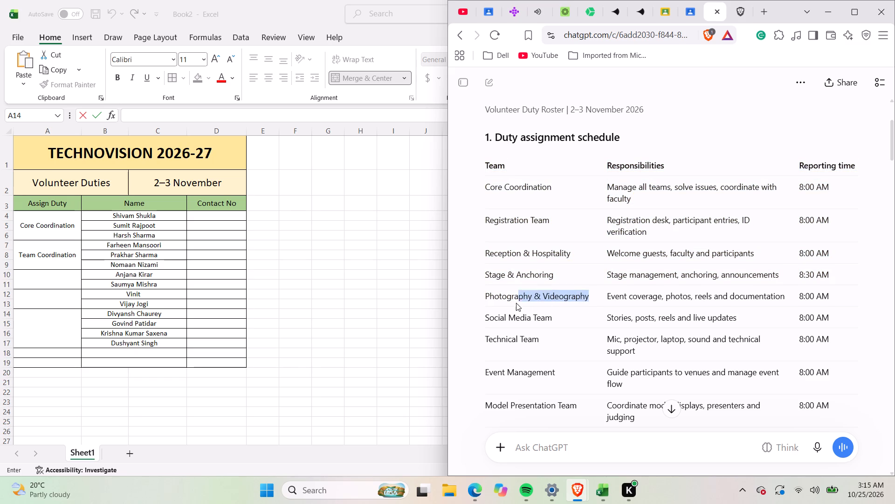
left_click_drag(516, 303, 485, 301)
key("ctrl+c")
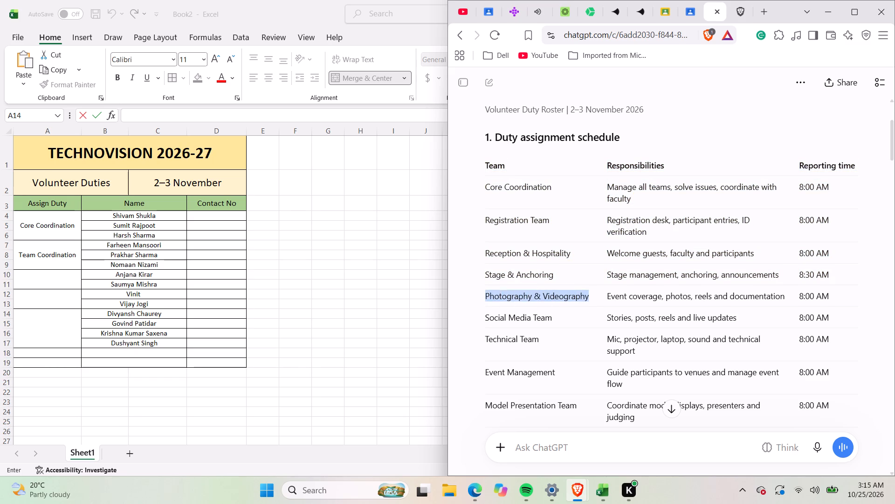
Switch back to Excel and paste "Photography & Videography" into the merged cell A14:A17 in the Assign Duty column.
left_click(55, 324)
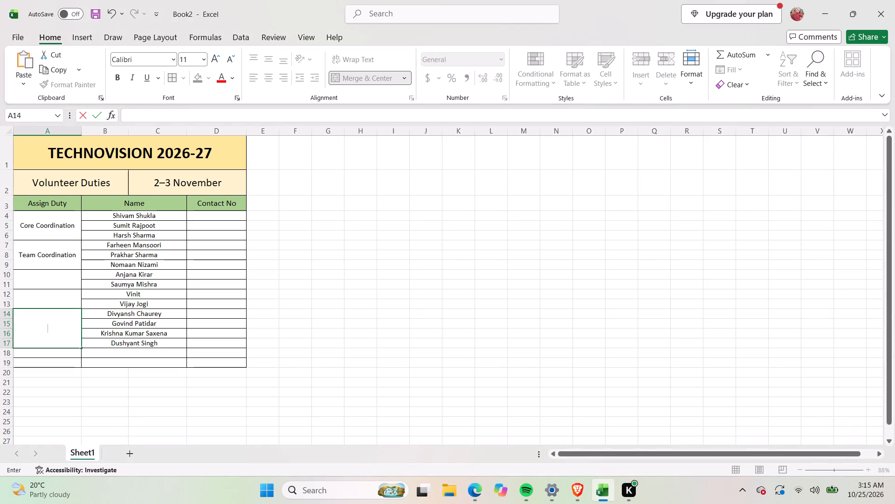
key("ctrl+v")
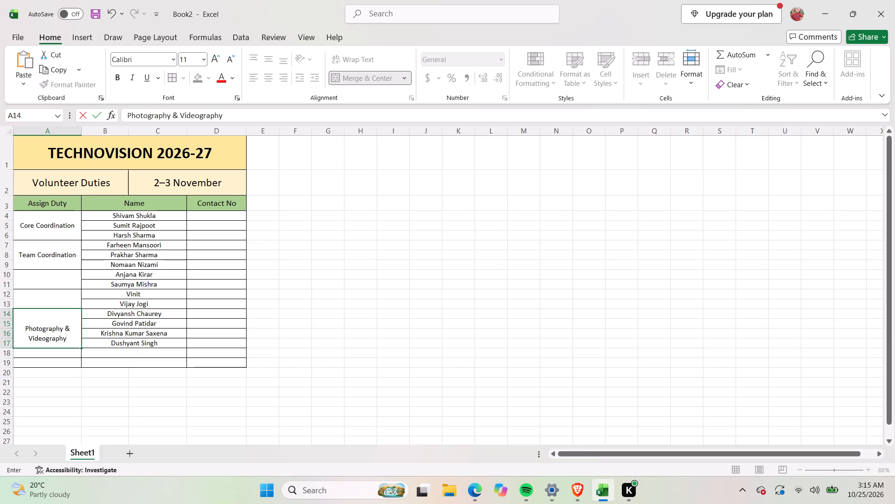
left_click(61, 356)
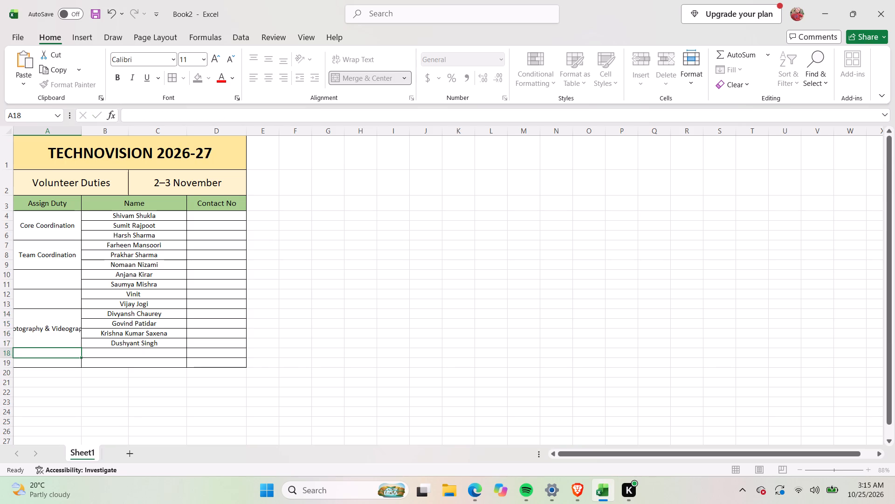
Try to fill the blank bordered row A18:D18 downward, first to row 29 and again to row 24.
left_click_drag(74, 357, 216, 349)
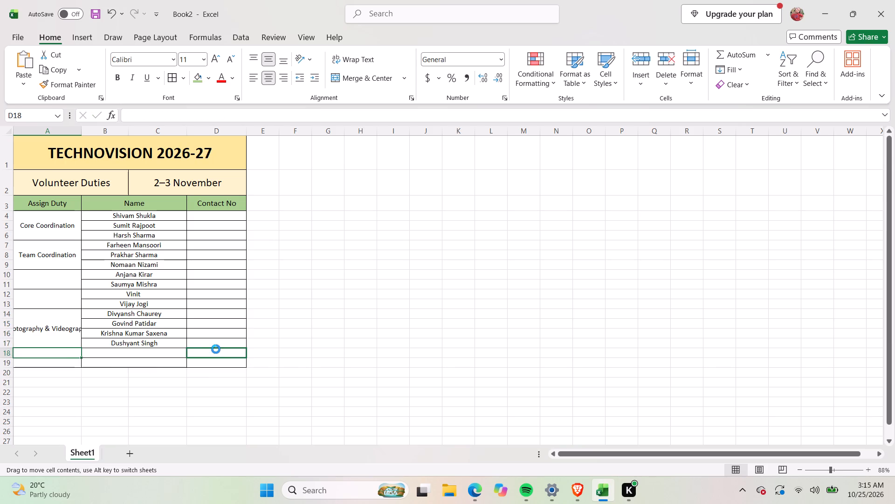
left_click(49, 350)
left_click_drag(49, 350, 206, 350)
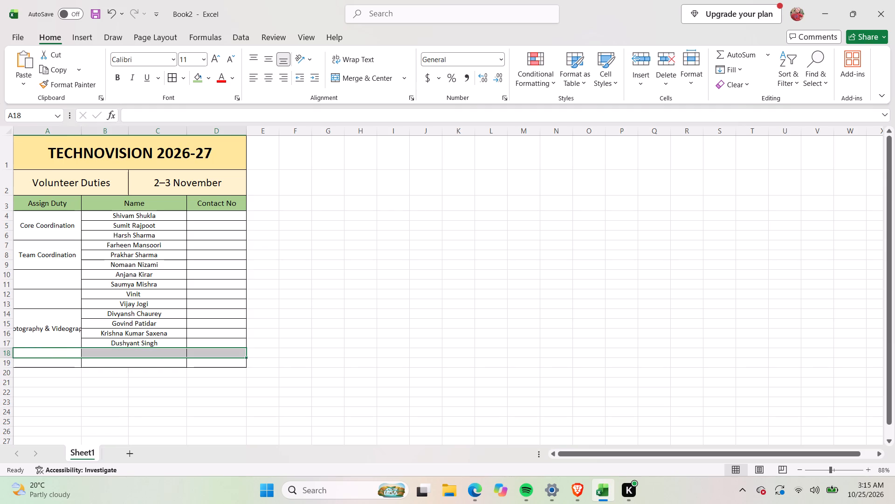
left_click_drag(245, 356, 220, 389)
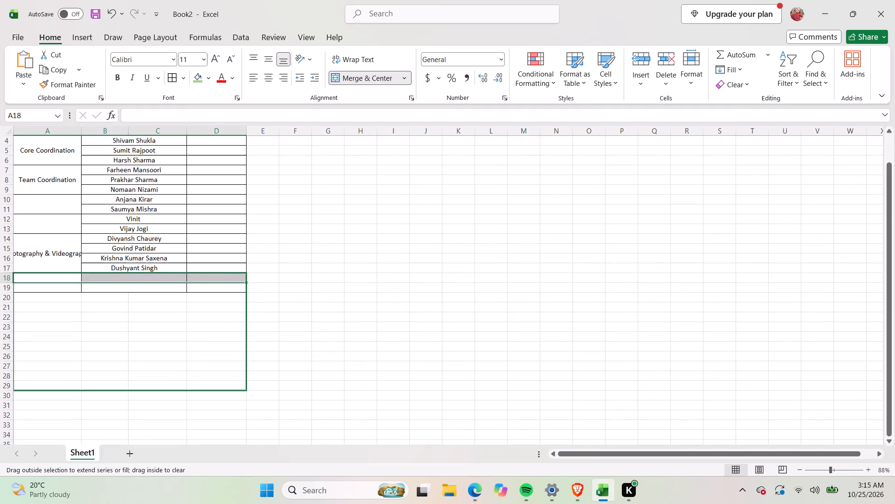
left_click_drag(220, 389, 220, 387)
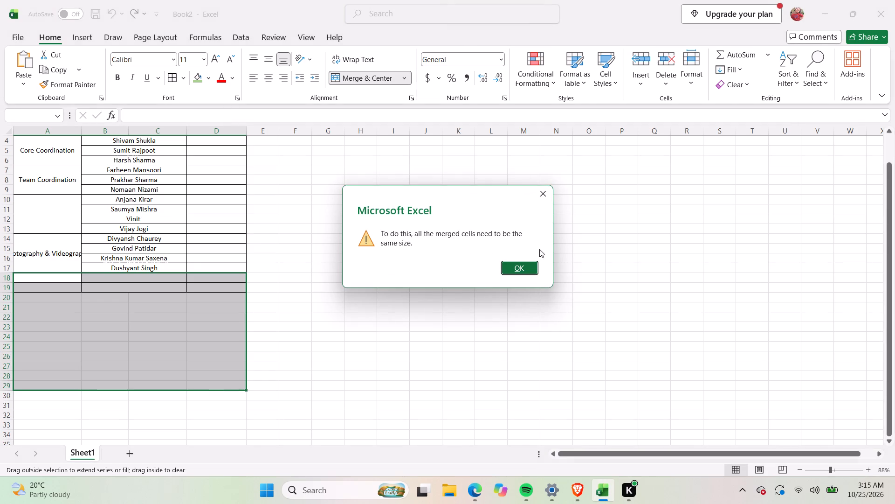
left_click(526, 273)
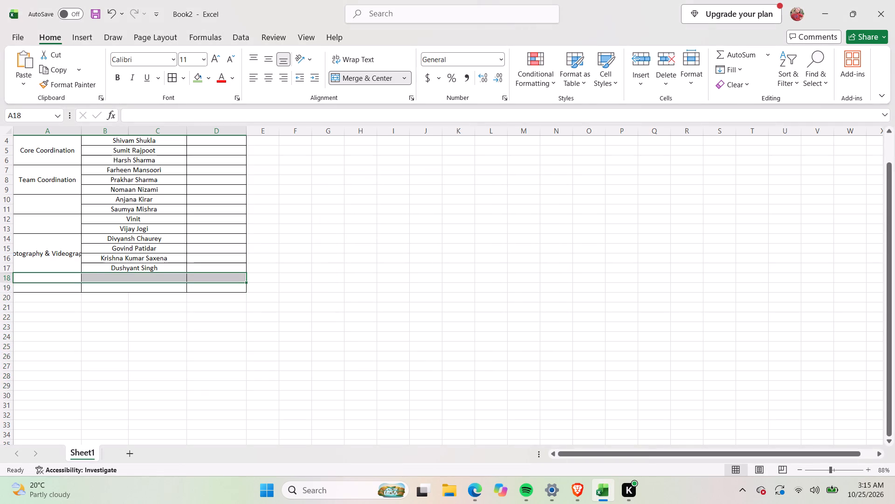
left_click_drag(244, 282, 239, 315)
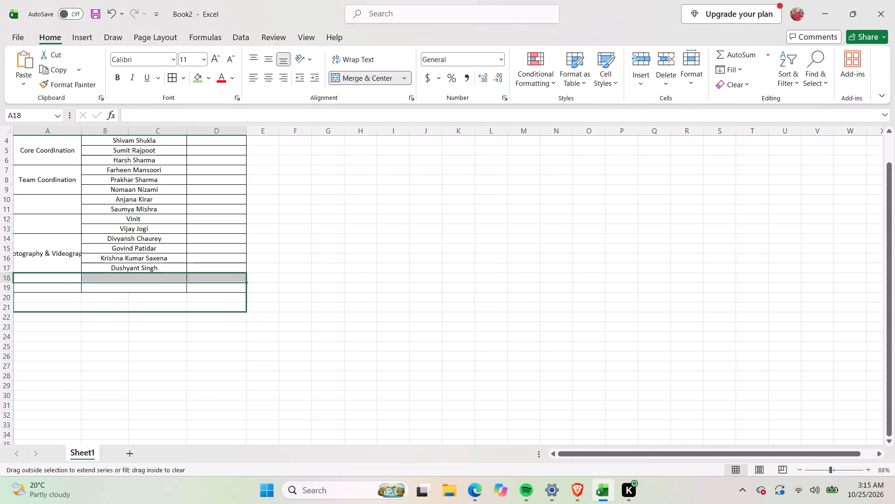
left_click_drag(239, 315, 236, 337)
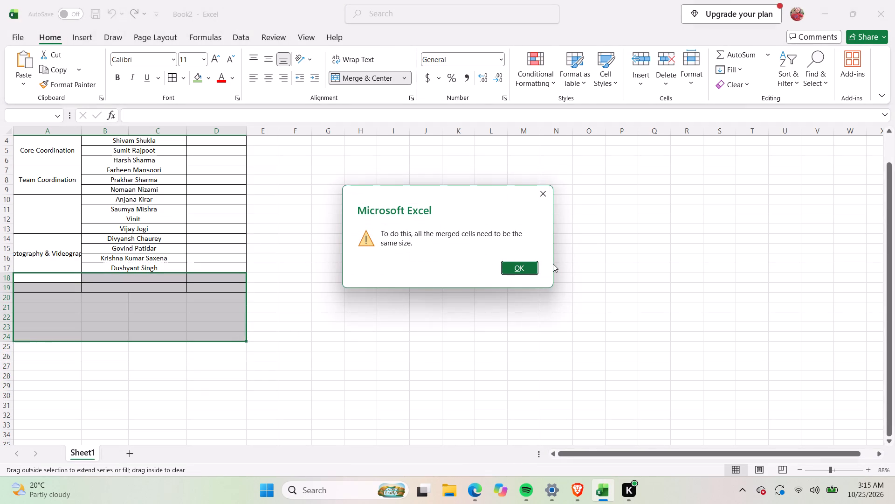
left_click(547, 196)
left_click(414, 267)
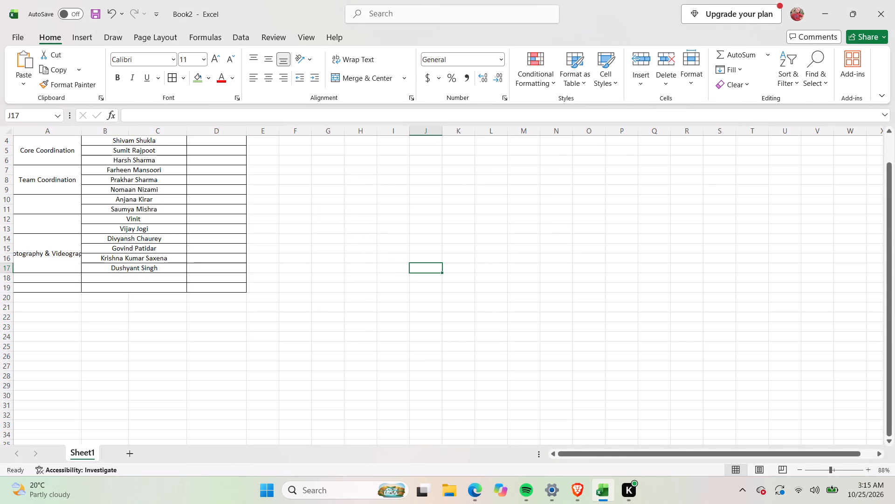
Fill the blank bordered row A19:D19 down to row 27 to extend the table's formatting.
left_click(198, 288)
left_click_drag(198, 288, 72, 286)
left_click(72, 286)
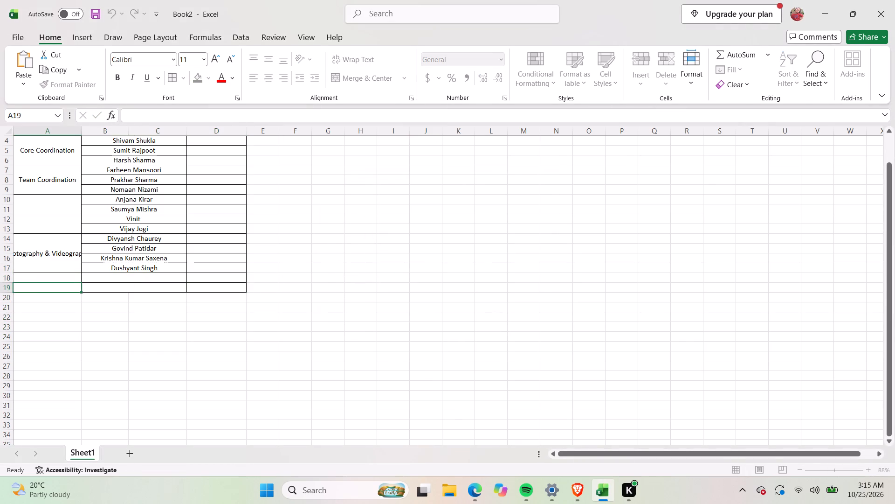
left_click_drag(62, 287, 203, 294)
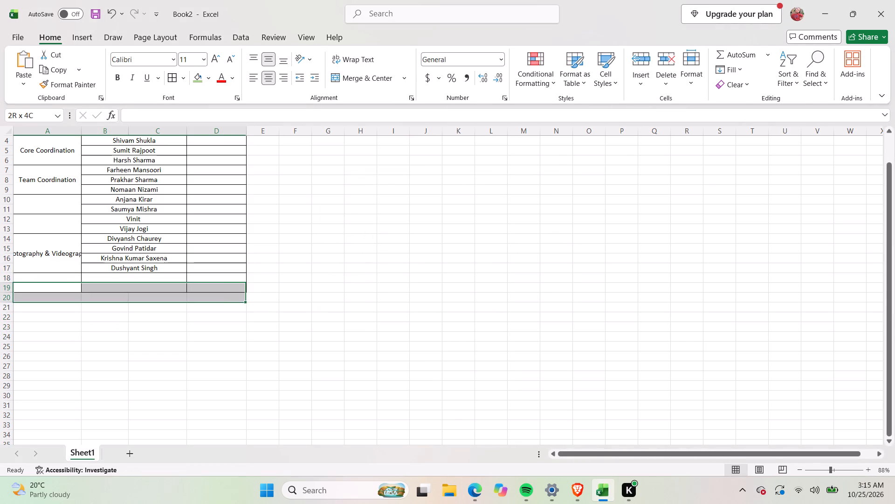
left_click_drag(203, 294, 220, 289)
left_click_drag(246, 293, 235, 368)
left_click(311, 373)
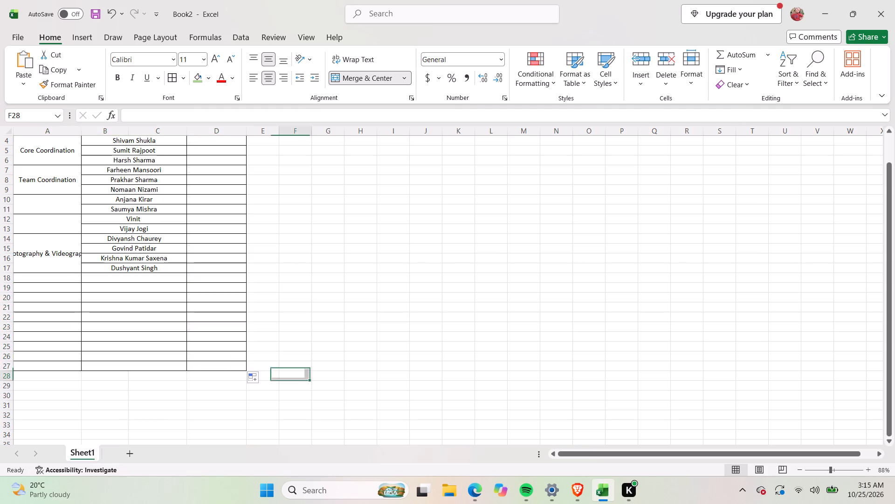
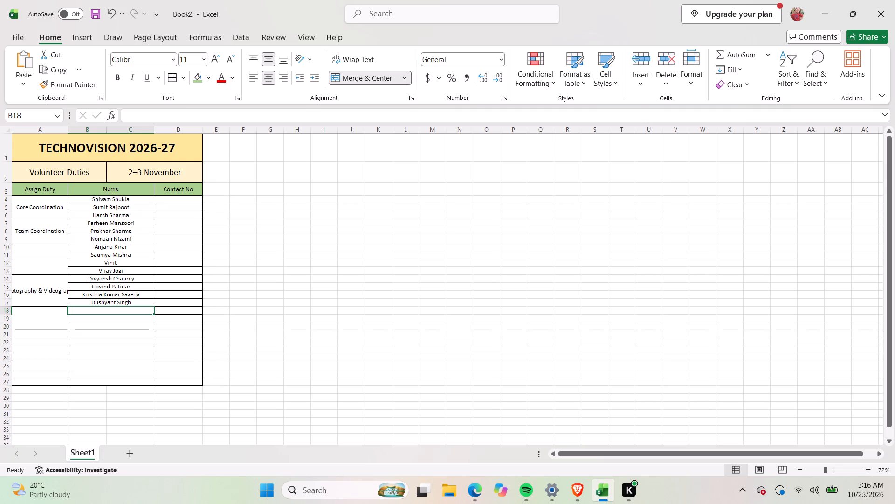
Enter the three volunteers' names in cells B18, B19 and B20 of the Name column, beside the merged duty cell A18:A20.
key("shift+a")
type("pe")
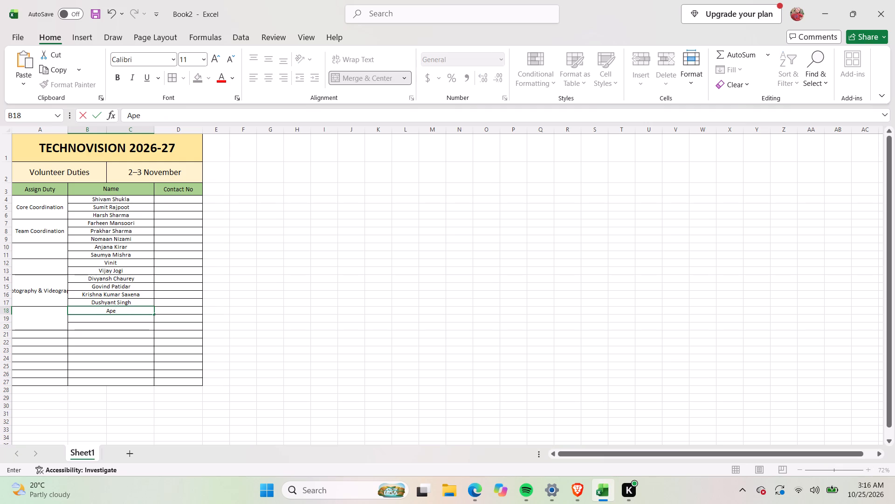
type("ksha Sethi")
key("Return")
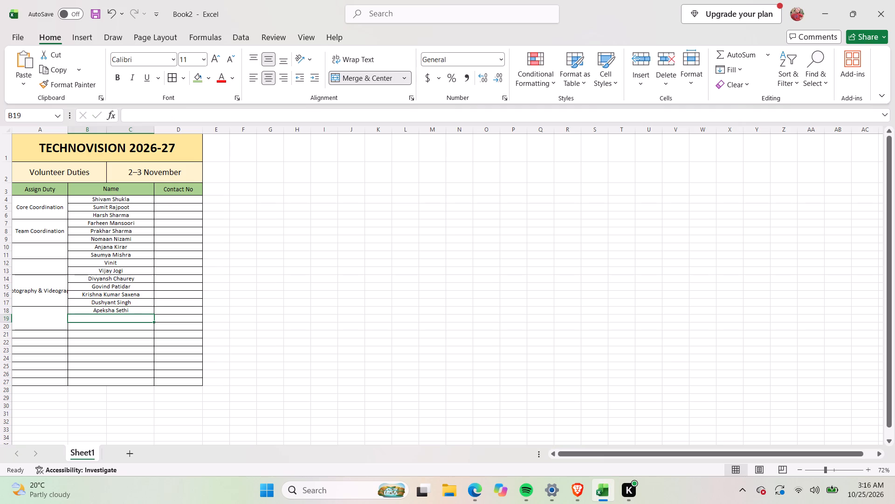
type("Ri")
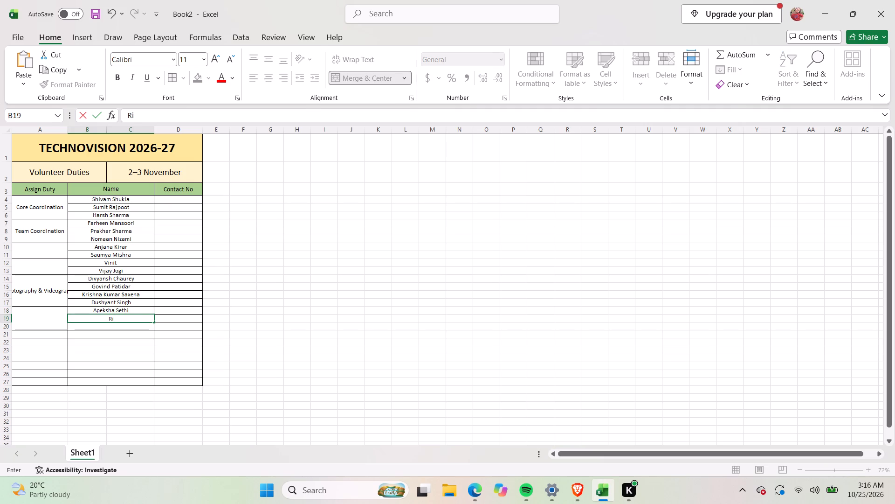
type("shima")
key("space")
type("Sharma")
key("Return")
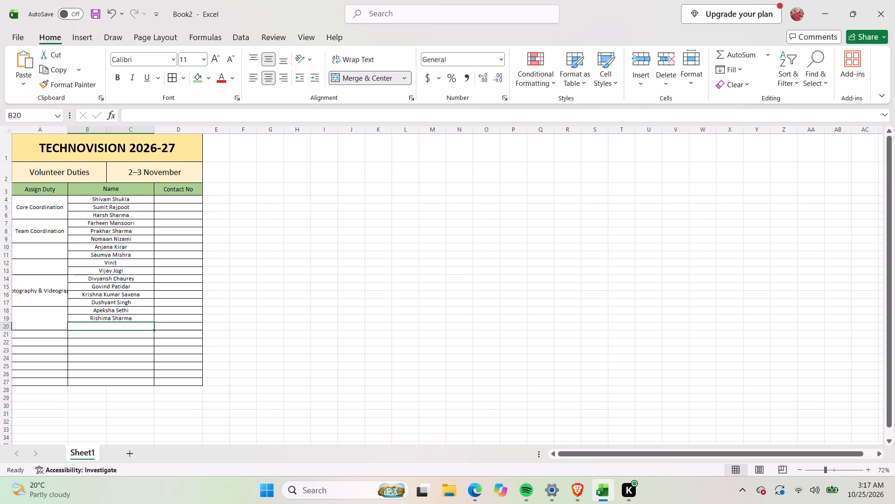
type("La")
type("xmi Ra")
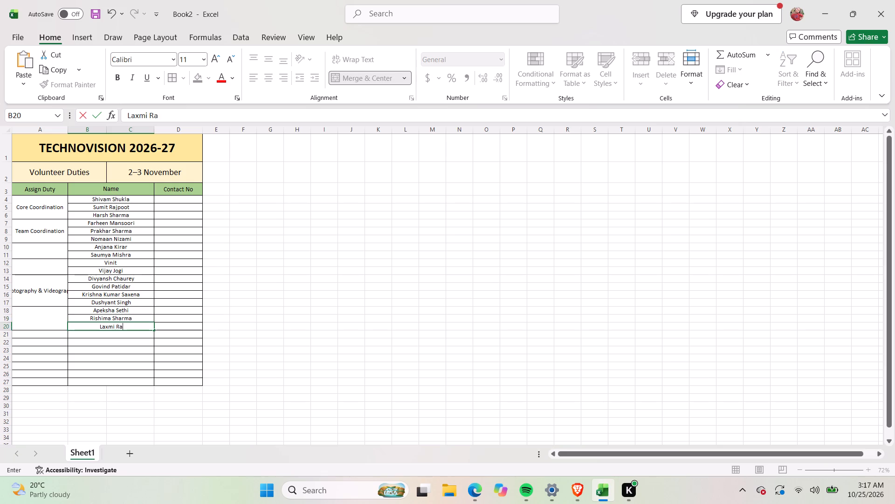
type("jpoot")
Enter the next volunteer's full name in cell B21 of the Name column, just below the three-row duty block.
left_click(107, 337)
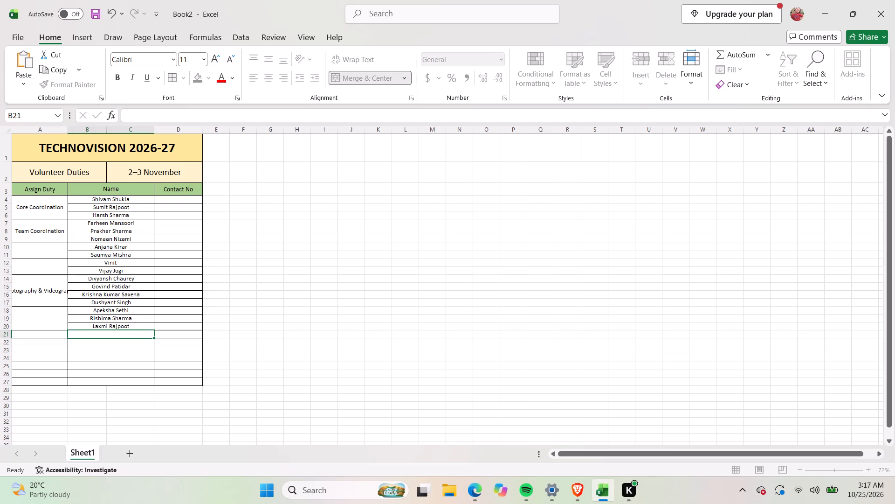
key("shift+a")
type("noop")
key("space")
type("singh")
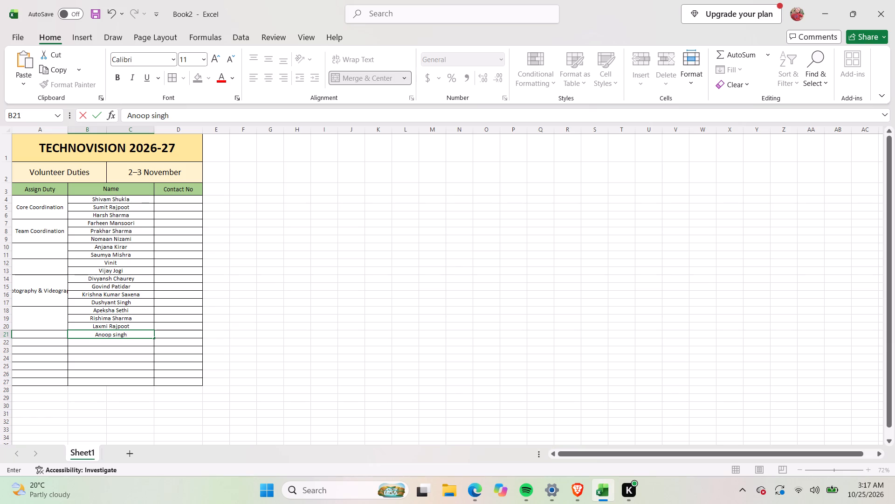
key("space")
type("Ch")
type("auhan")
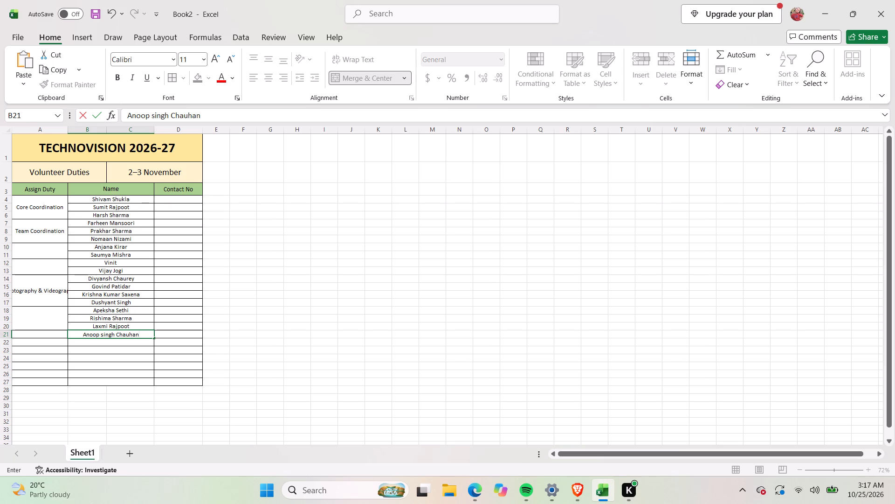
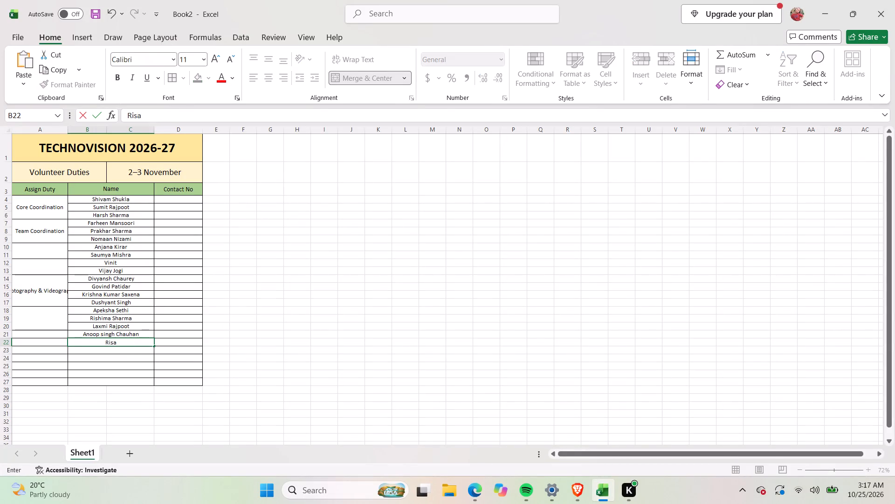
Enter the next volunteer's full name in cell B22 of the Name column.
key("equal")
key("BackSpace")
key("BackSpace")
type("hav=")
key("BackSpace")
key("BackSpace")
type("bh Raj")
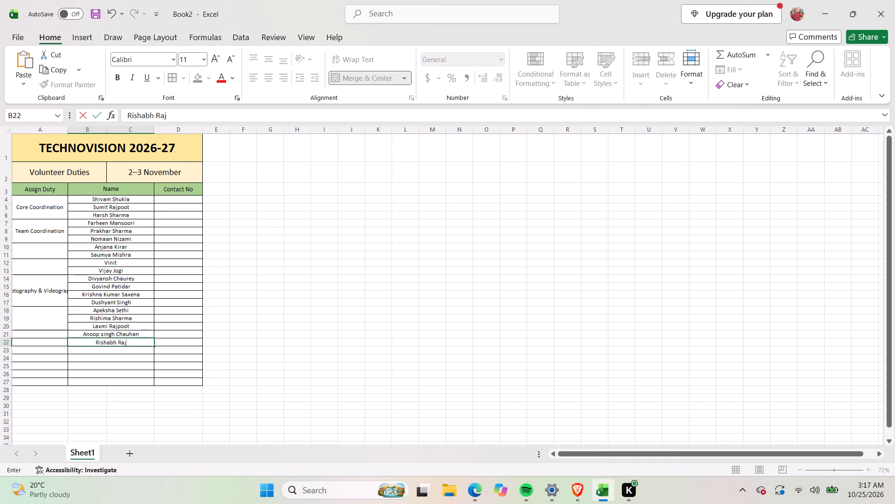
Start a number count beside the table by entering 1 in cell E4 and 2 in cell E5.
left_click(220, 198)
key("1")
key("Return")
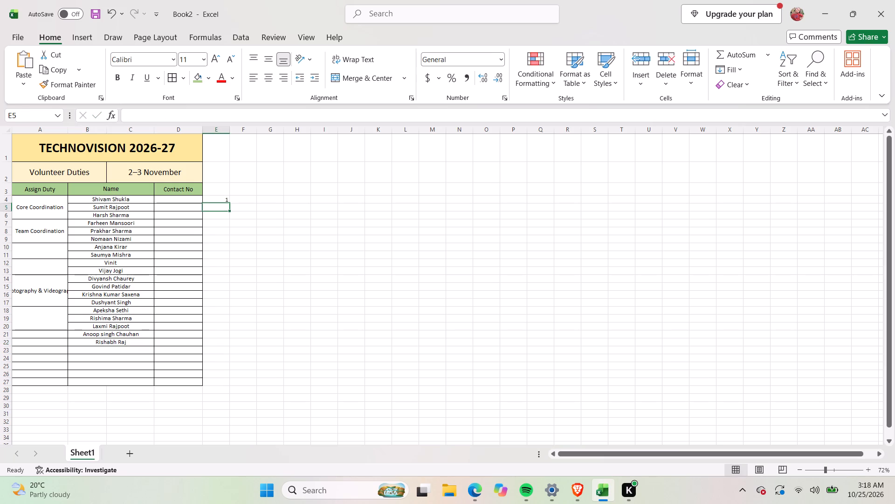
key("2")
key("Return")
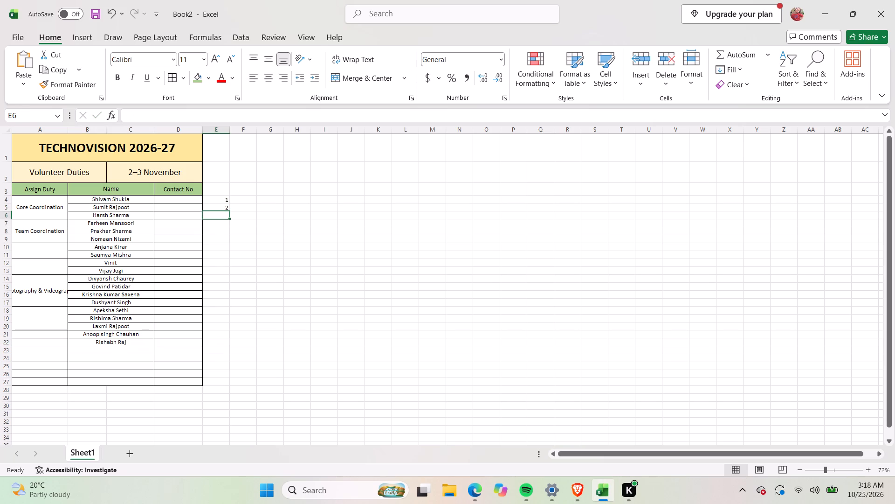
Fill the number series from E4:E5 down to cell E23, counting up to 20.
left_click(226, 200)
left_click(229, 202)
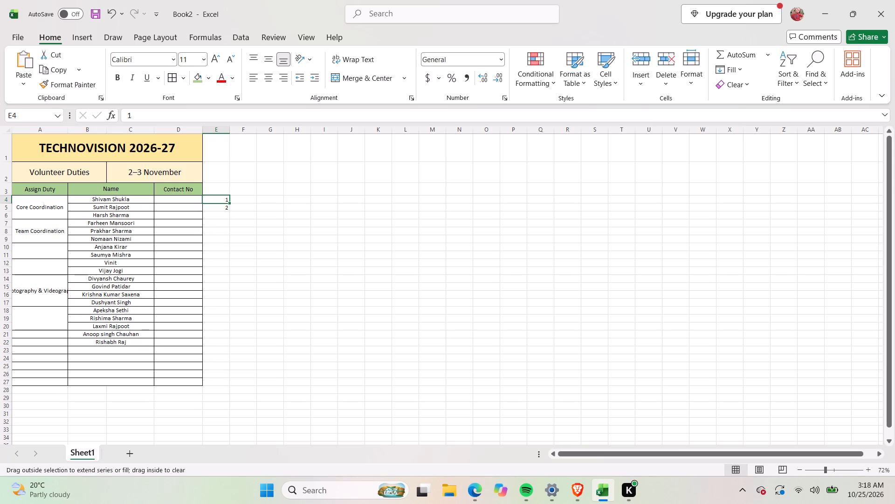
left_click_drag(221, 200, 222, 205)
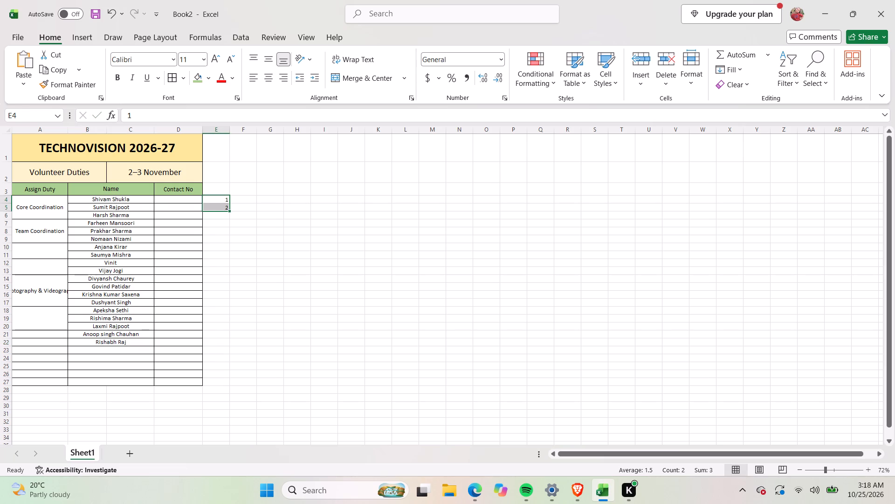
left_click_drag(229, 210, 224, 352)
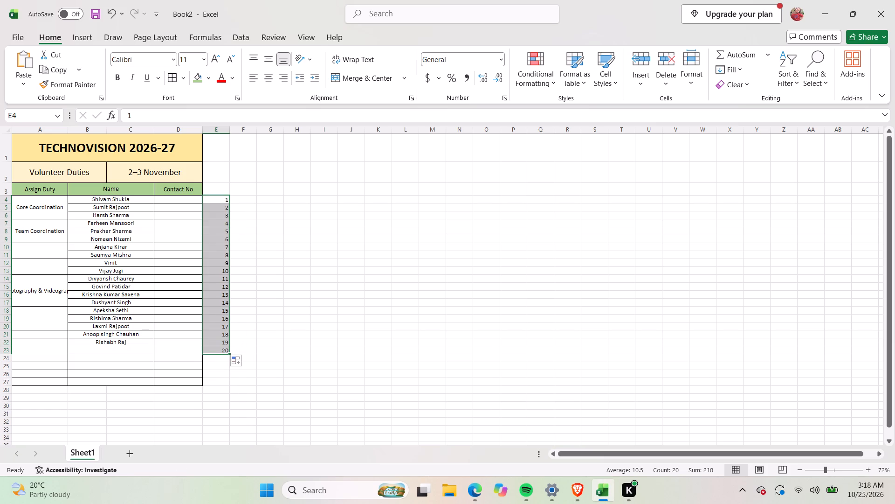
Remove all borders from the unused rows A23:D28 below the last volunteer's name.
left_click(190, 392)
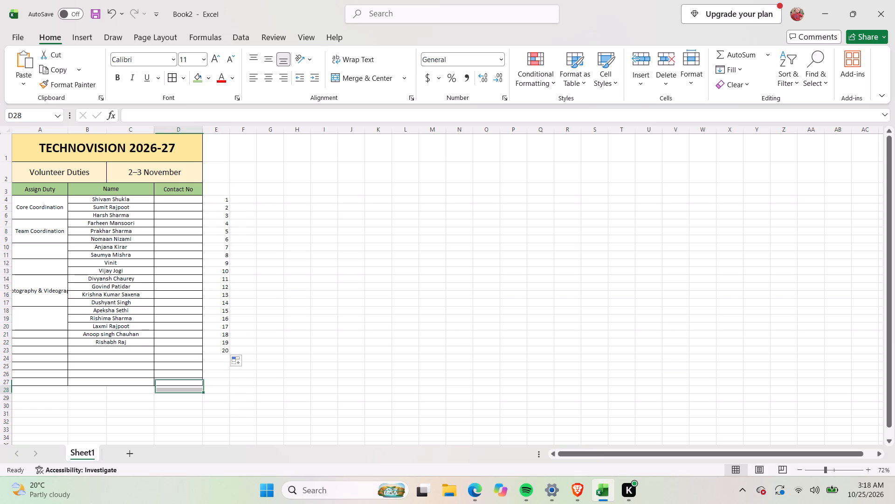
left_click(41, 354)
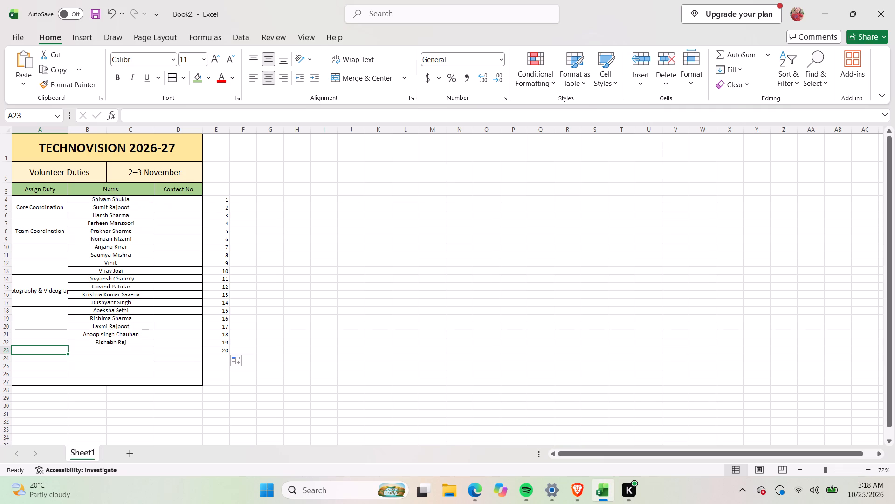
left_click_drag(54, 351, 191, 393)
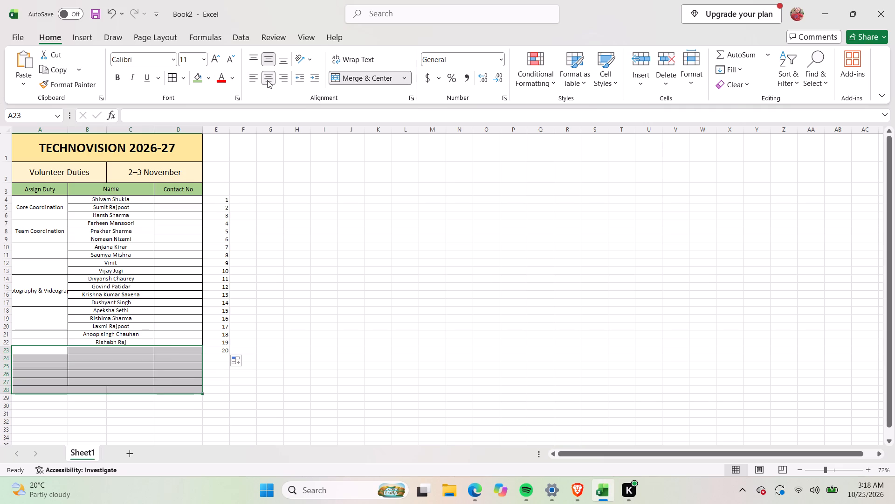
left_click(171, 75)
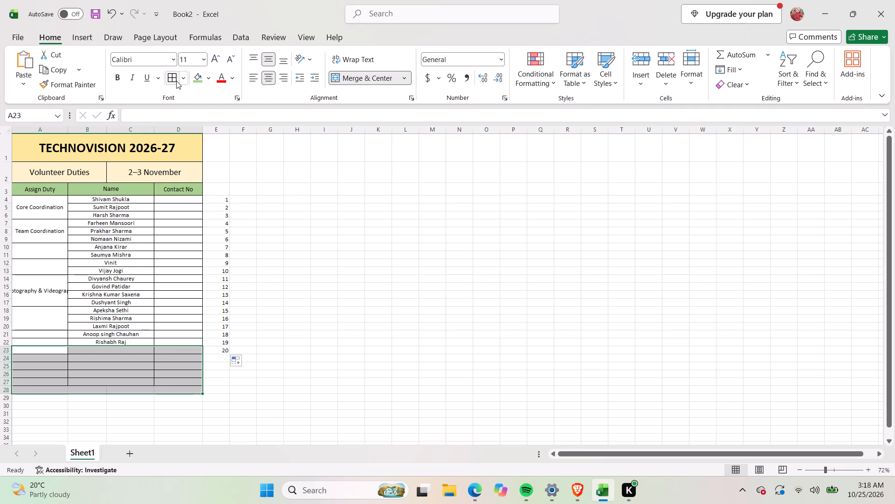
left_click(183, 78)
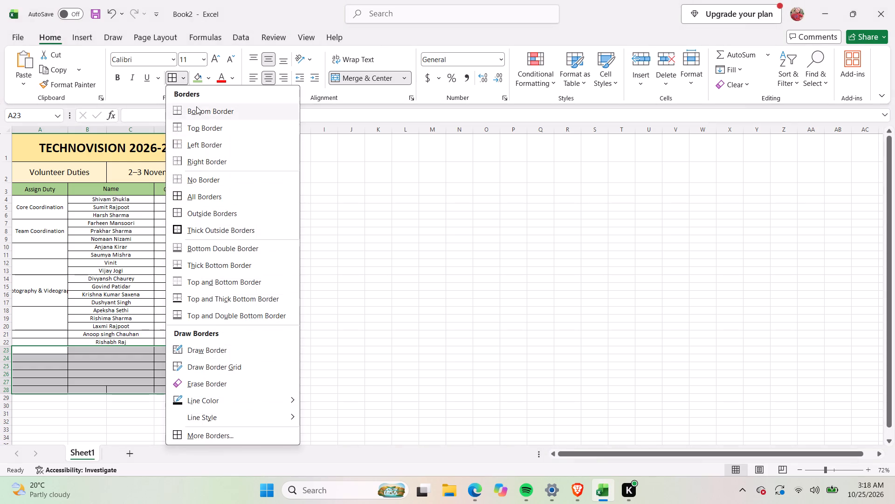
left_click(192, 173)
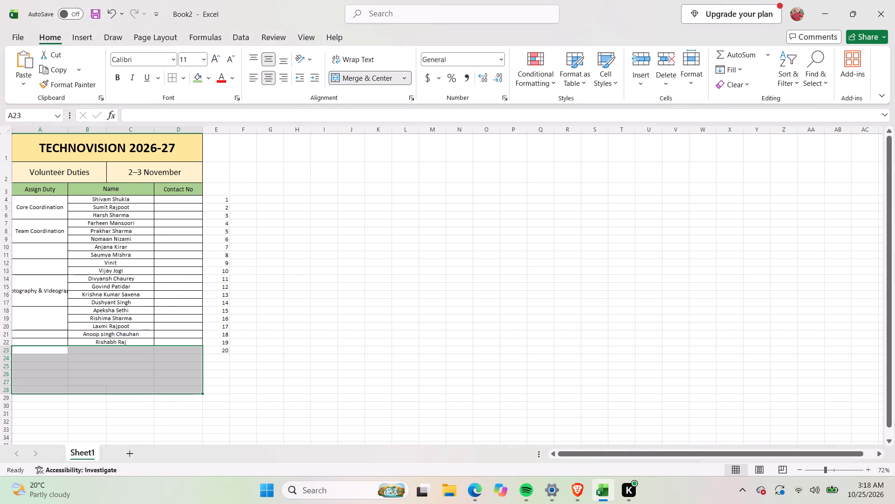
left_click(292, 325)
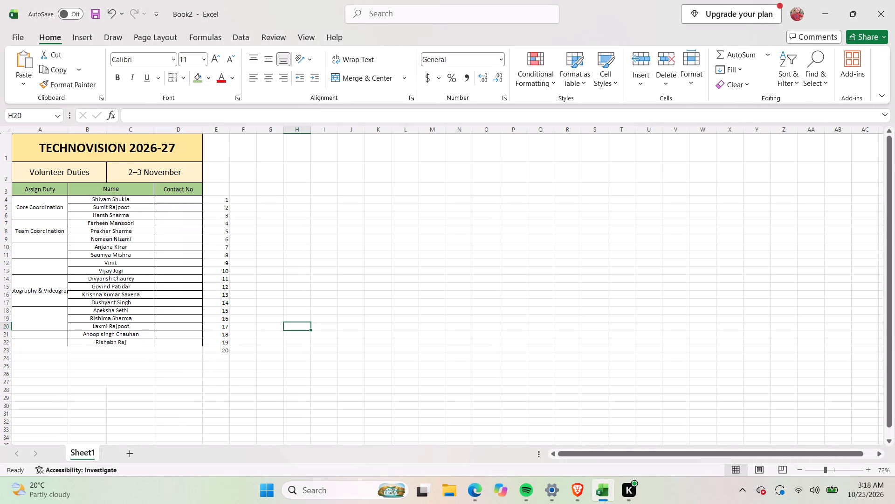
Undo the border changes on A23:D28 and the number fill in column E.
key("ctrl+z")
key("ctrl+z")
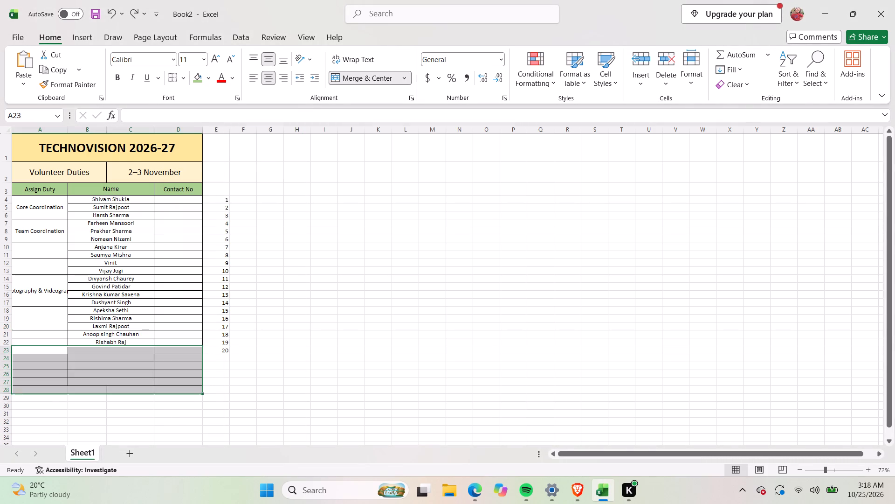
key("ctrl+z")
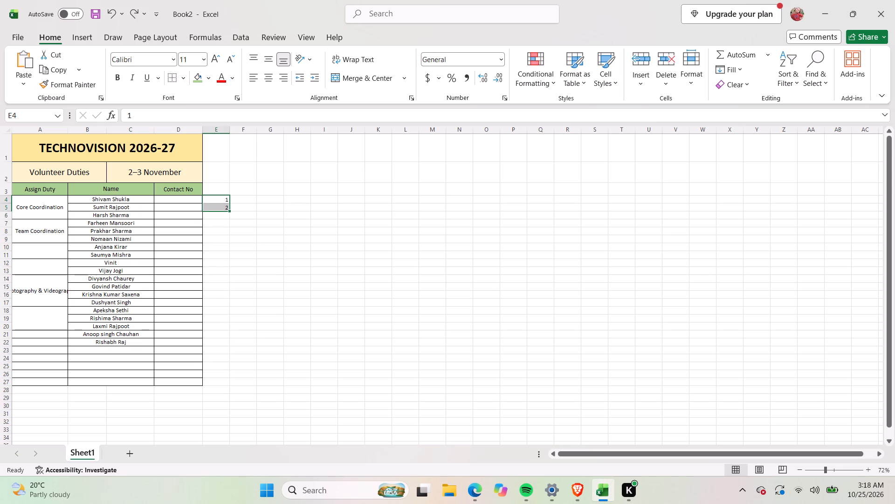
Move the empty Contact No cell D27 onto A27 in the table's last row.
left_click(182, 319)
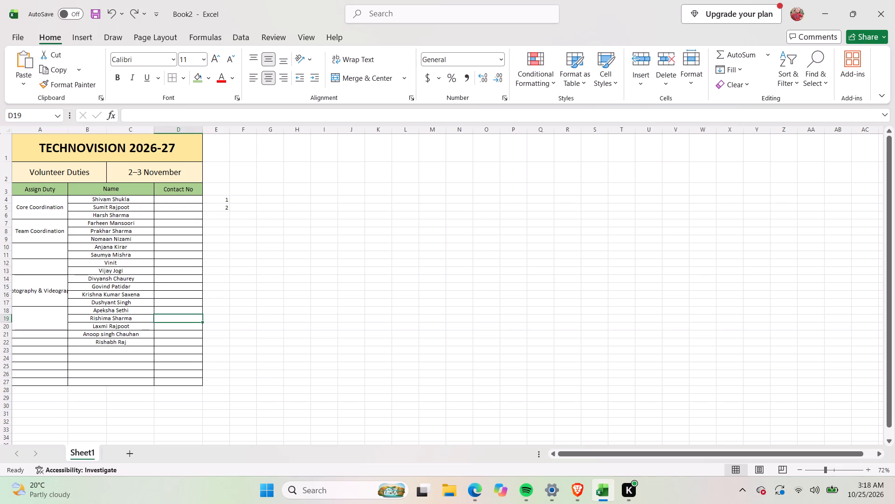
left_click(53, 348)
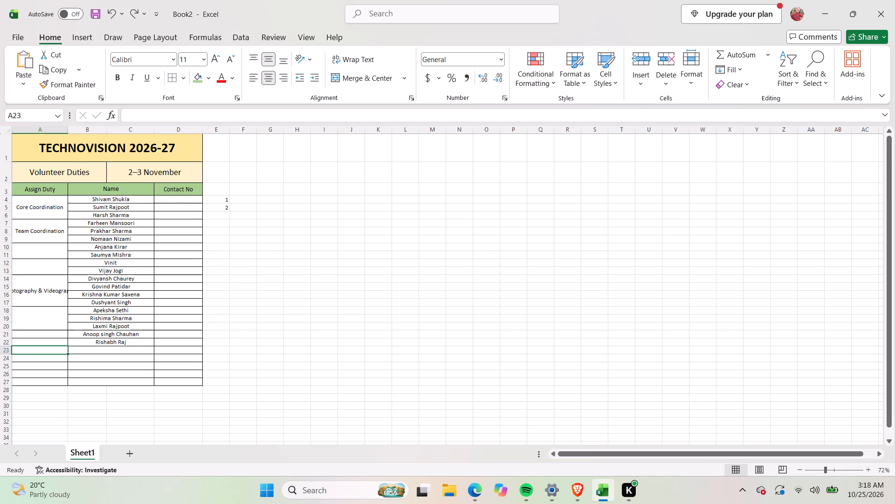
left_click(167, 384)
left_click_drag(169, 385, 51, 383)
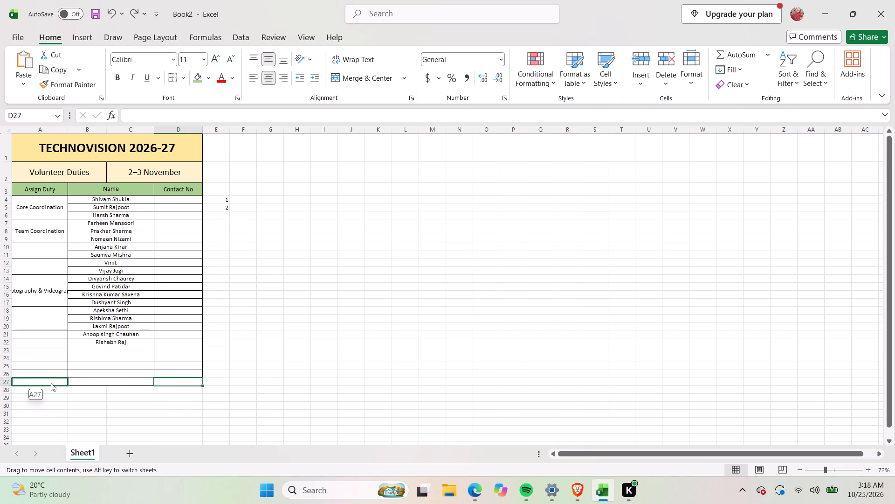
left_click_drag(51, 383, 48, 383)
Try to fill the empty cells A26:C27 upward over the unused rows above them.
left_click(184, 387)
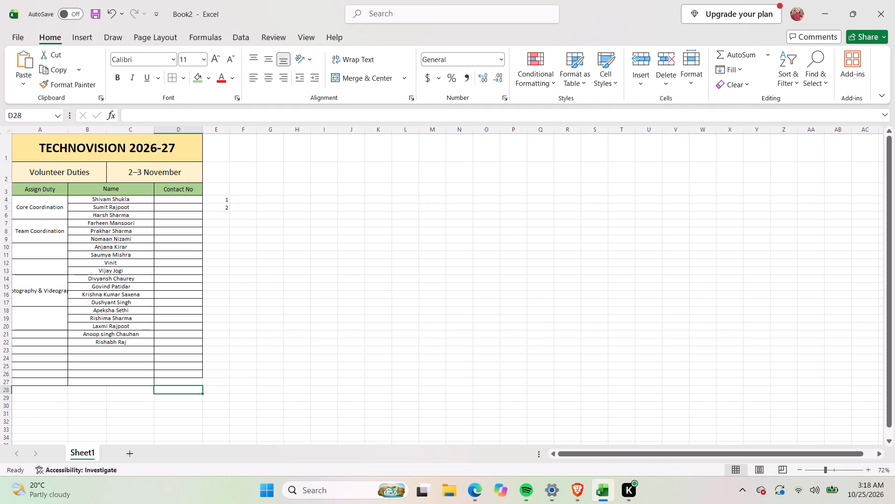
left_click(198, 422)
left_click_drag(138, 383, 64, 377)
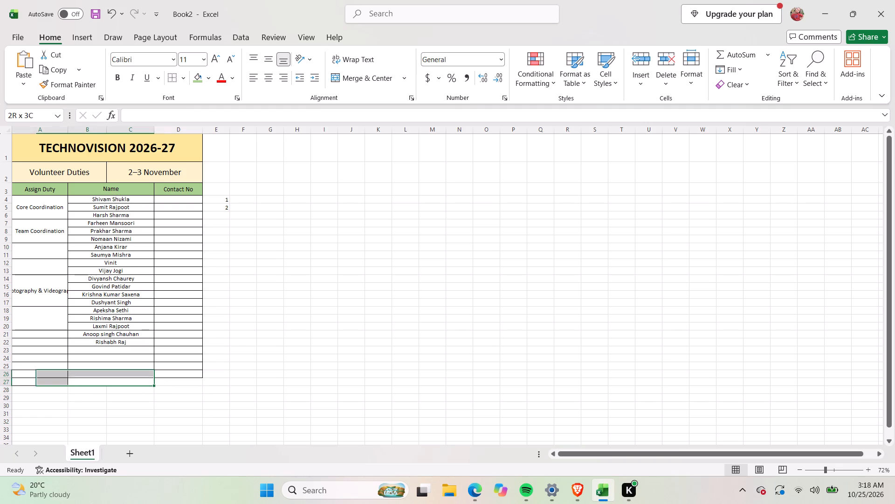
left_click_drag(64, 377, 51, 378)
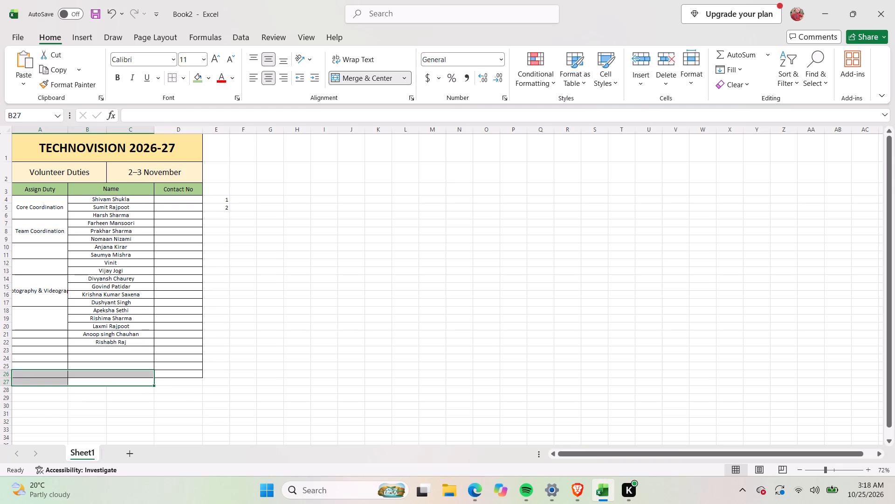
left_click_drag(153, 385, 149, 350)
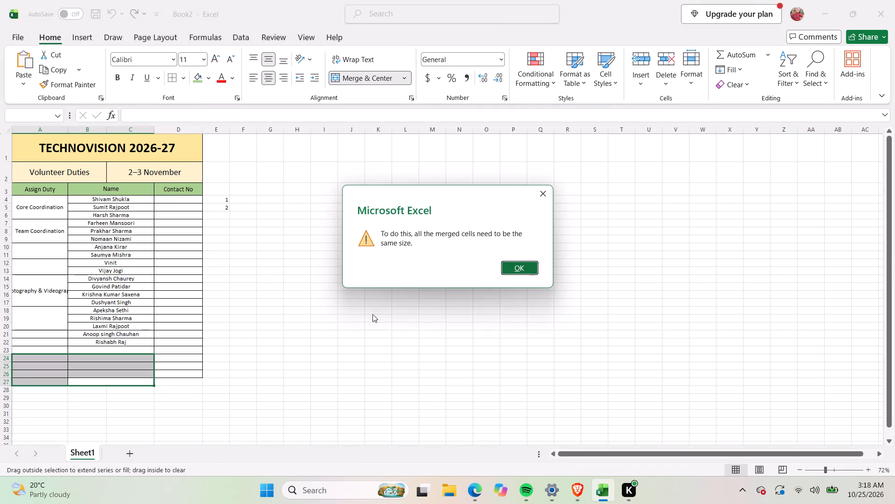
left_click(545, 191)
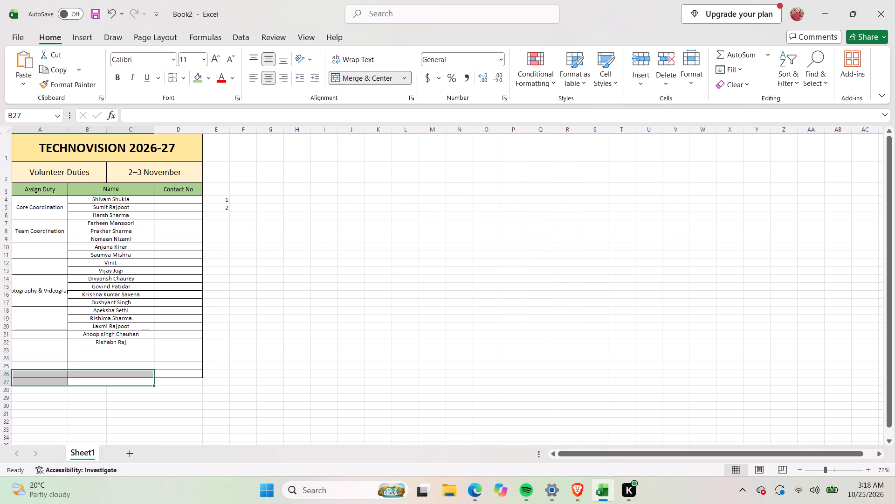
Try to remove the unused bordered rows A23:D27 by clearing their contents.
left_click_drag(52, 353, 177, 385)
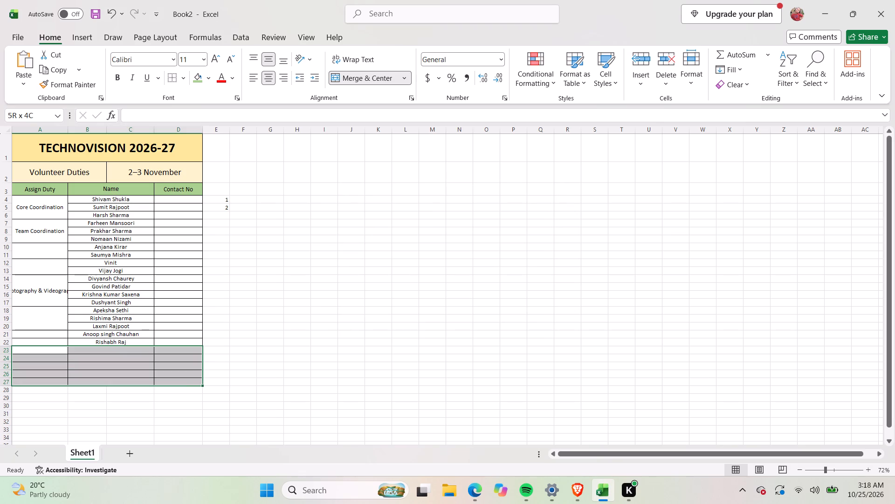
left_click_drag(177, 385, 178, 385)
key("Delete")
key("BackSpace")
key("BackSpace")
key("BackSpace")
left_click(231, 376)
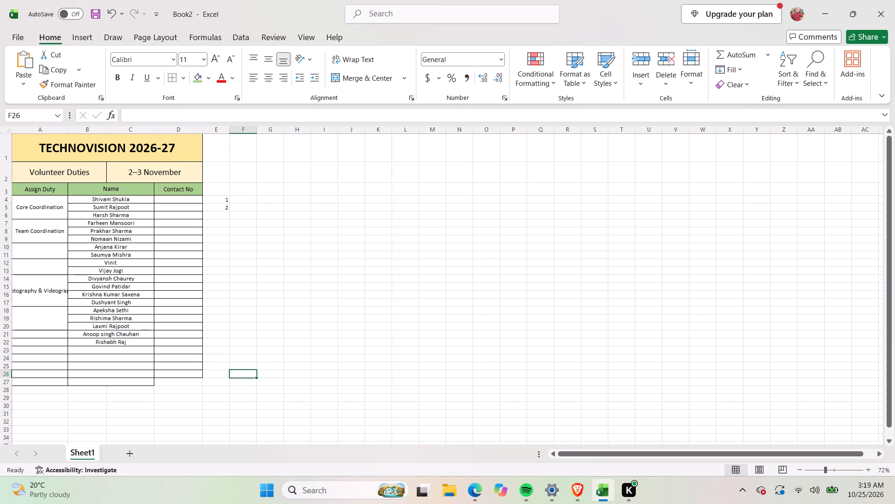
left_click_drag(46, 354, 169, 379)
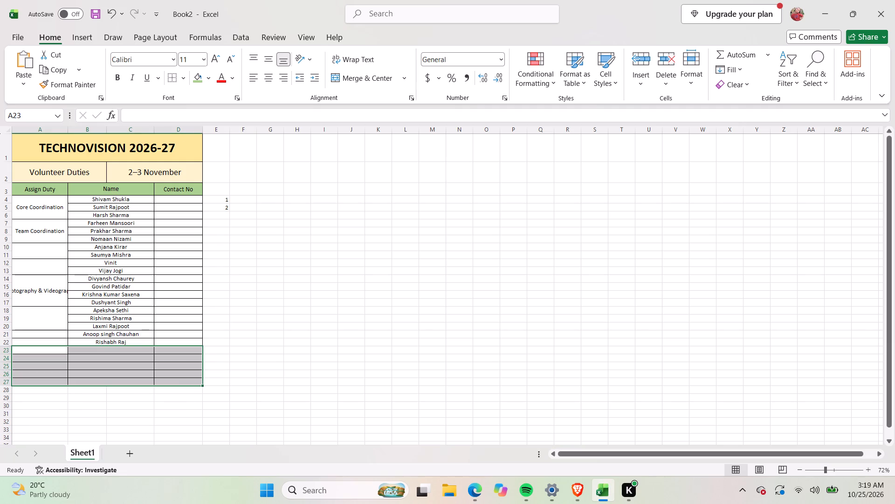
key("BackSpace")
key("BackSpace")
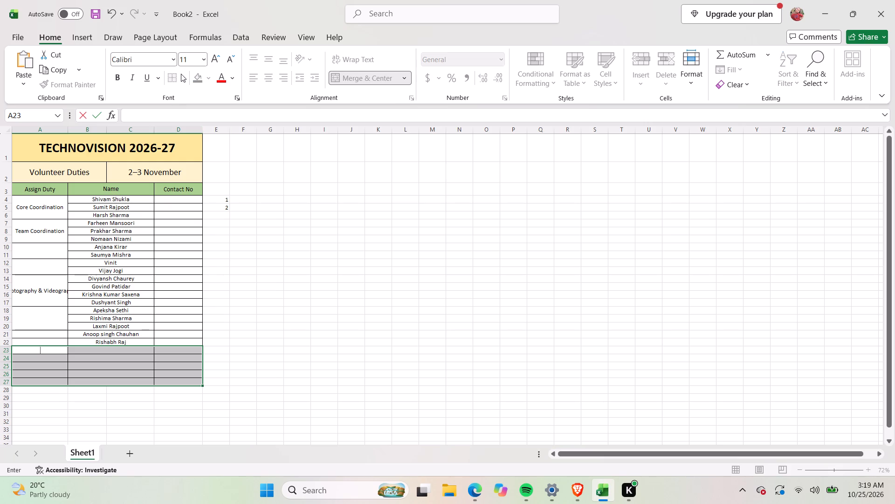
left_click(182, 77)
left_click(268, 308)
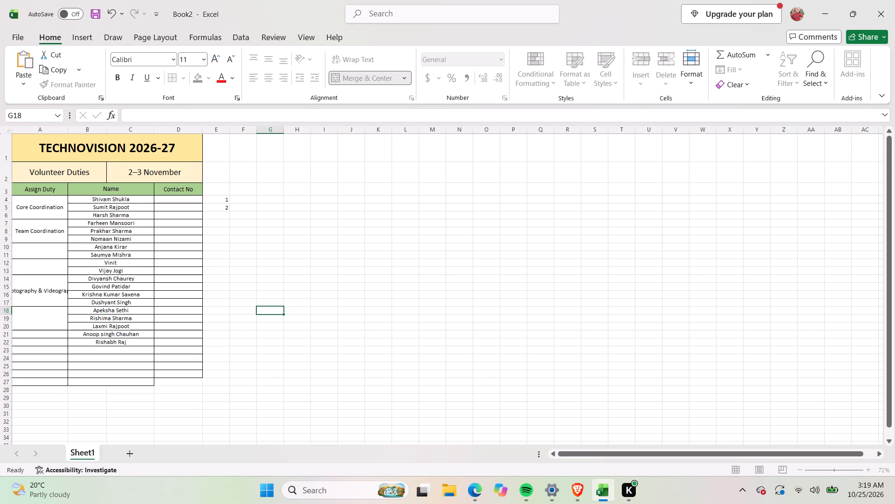
Apply a top border to the unused rows A23:D27.
left_click_drag(45, 352, 170, 379)
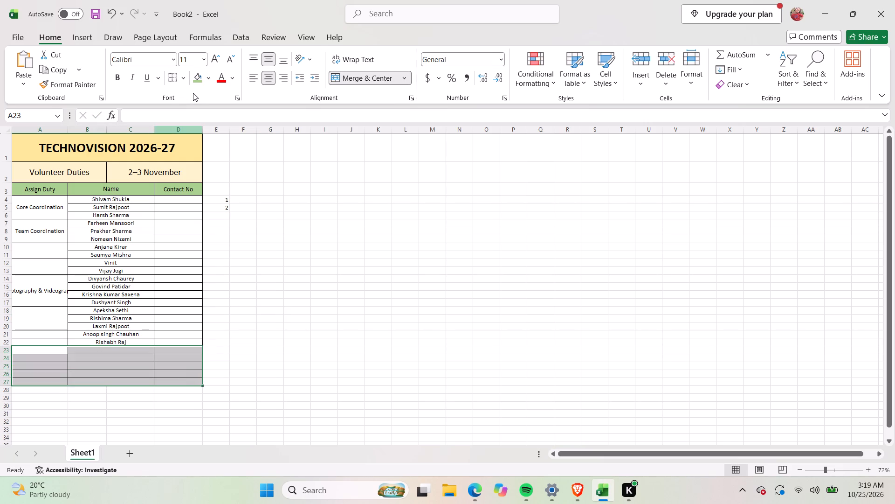
left_click(187, 77)
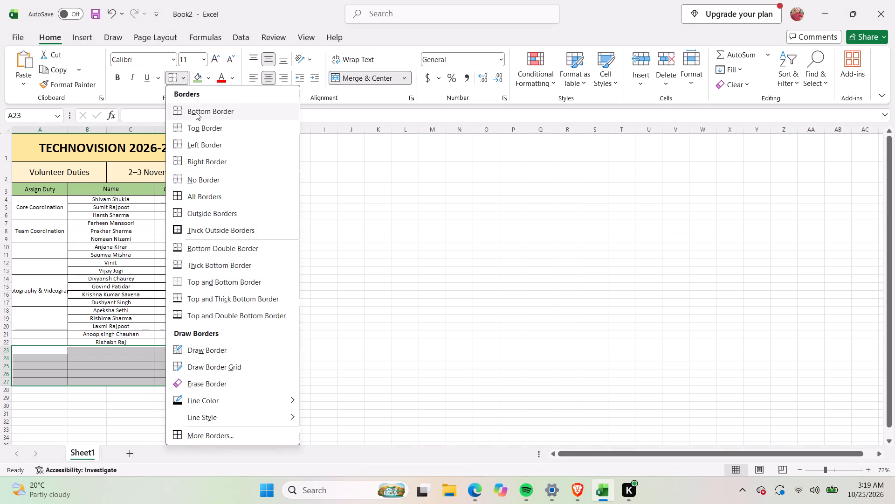
left_click(201, 128)
left_click(313, 284)
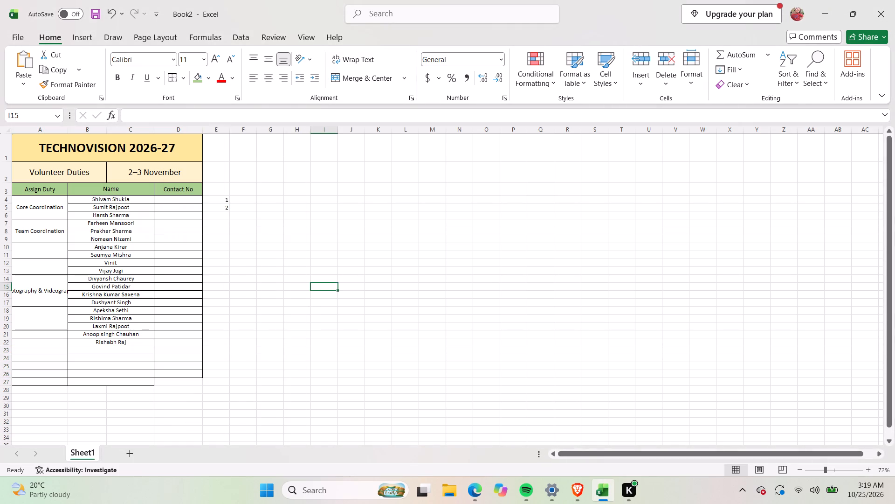
Remove all borders from the unused rows A23:D27 below the table.
left_click_drag(34, 350, 150, 378)
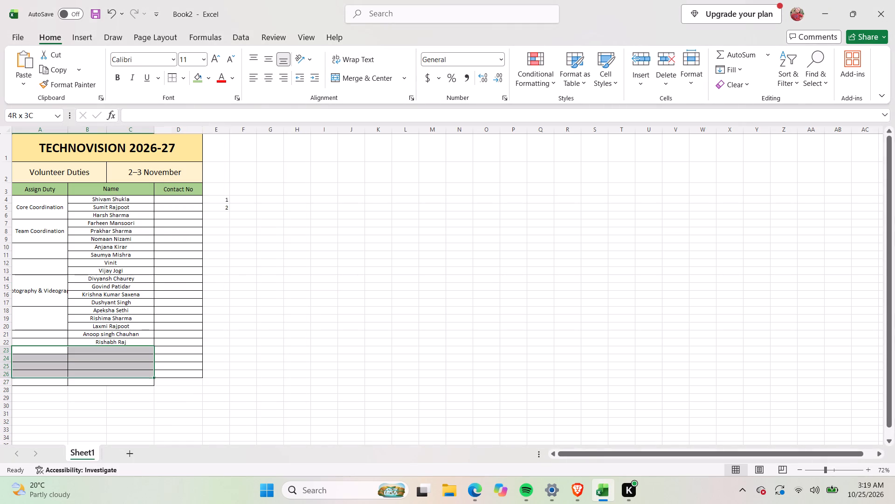
left_click_drag(150, 378, 172, 379)
left_click(181, 80)
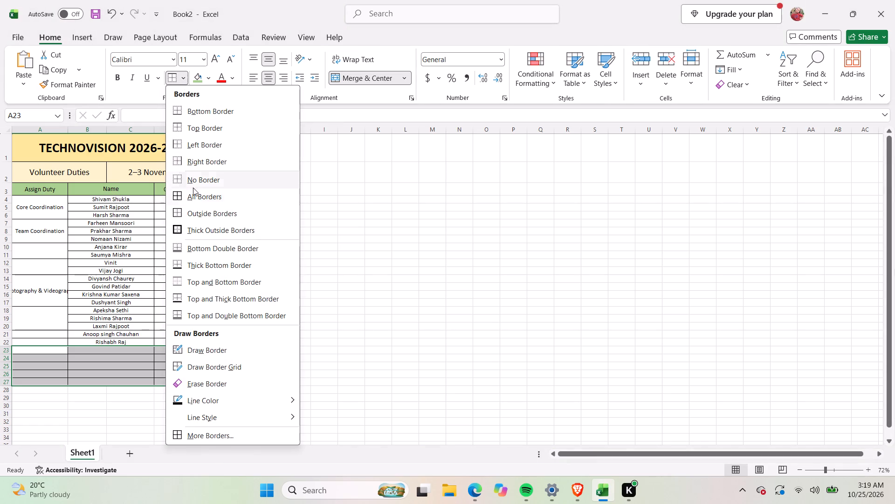
left_click(196, 184)
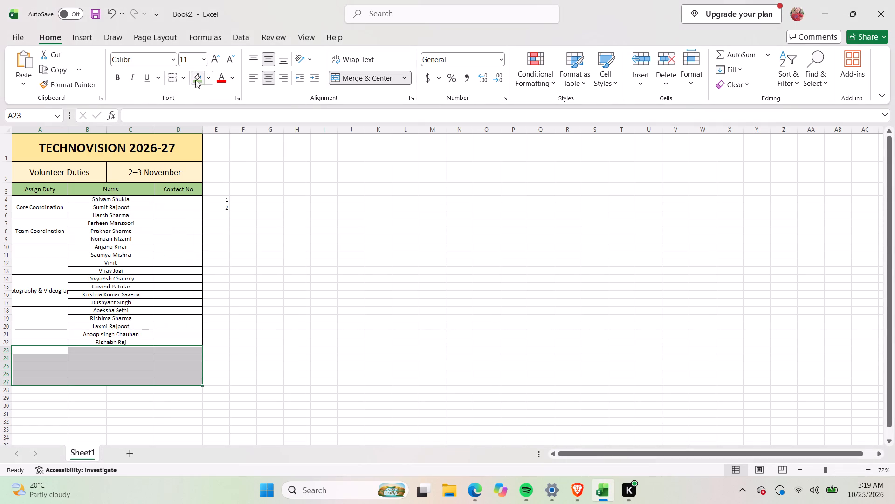
left_click(183, 76)
left_click(367, 267)
left_click(367, 267)
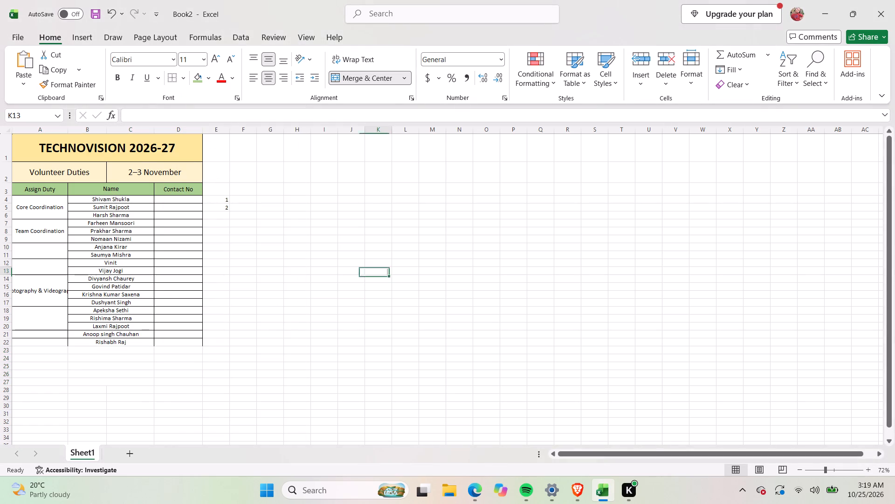
Apply a bottom border to A22:D22, the last filled row of the table.
left_click_drag(39, 342, 146, 343)
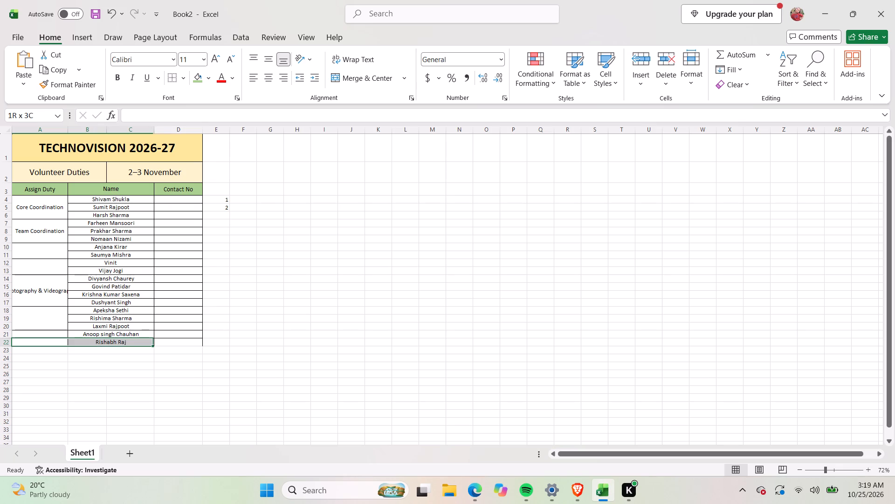
left_click_drag(146, 343, 179, 342)
left_click(180, 81)
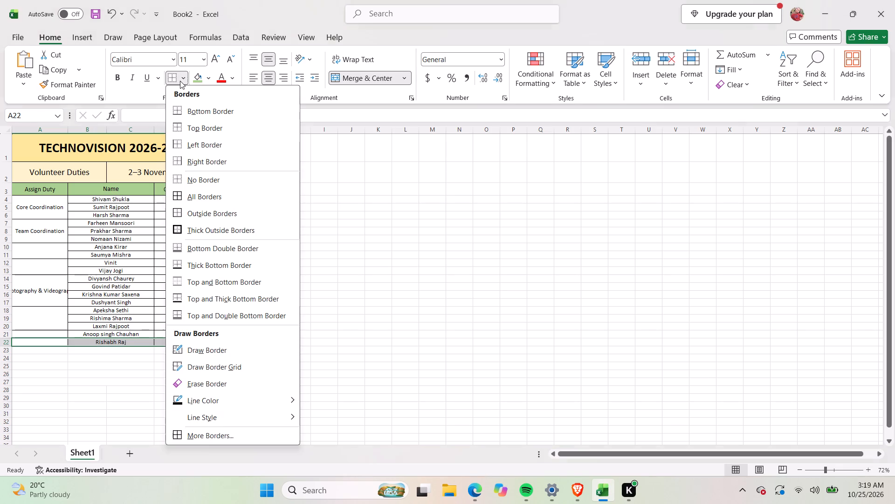
left_click(196, 112)
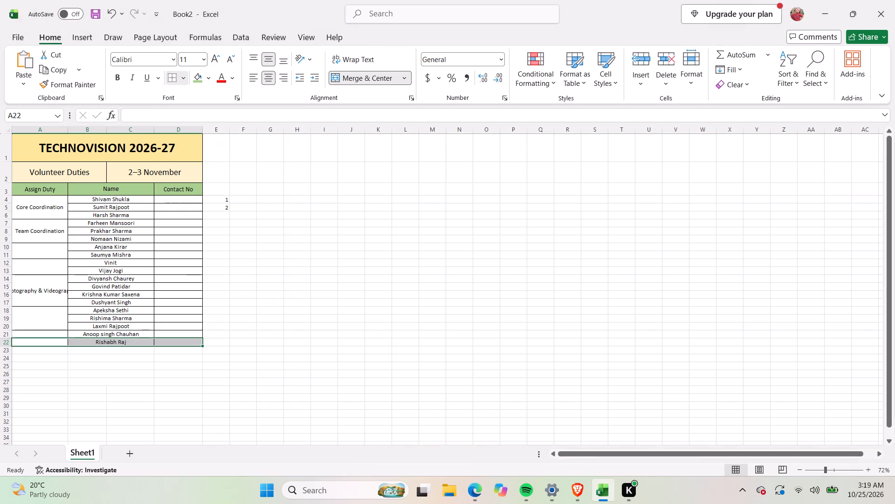
left_click(284, 287)
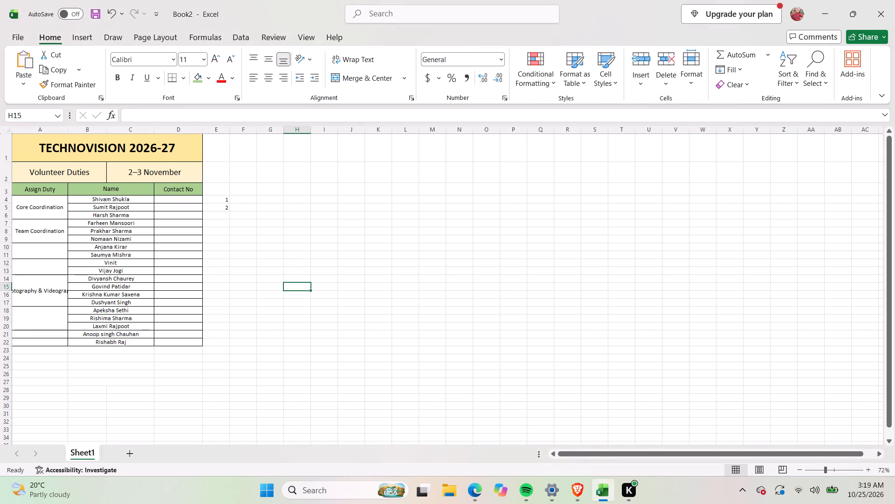
Merge and center the empty Assign Duty cells A21:A22 beside the last two names.
left_click_drag(44, 333, 41, 342)
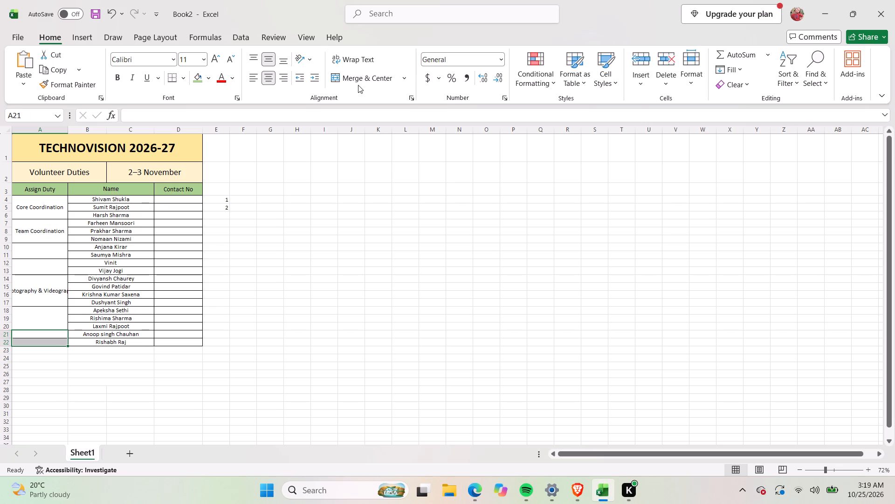
left_click(364, 71)
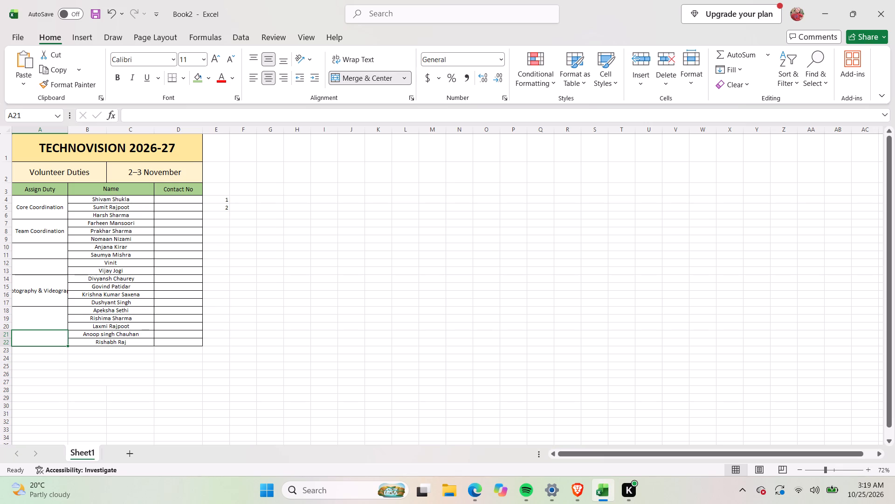
Clear the stray numbers from cells E4 and E5 beside the table.
left_click(222, 201)
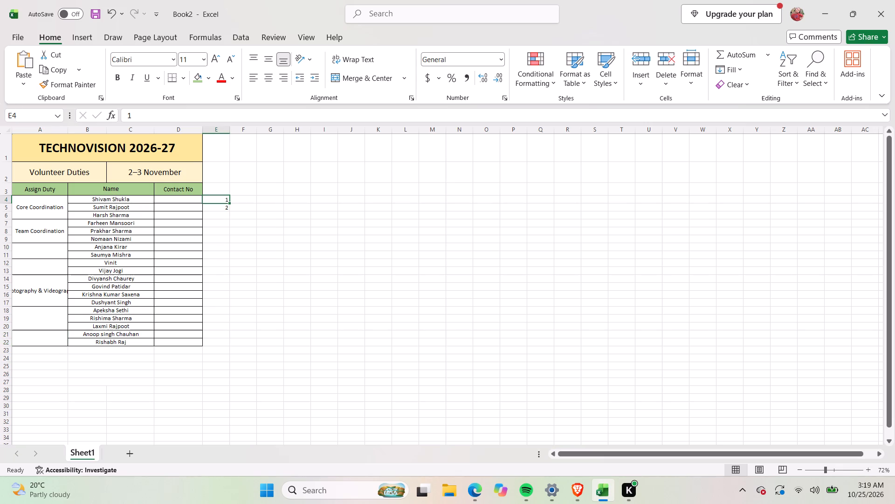
key("BackSpace")
left_click(218, 211)
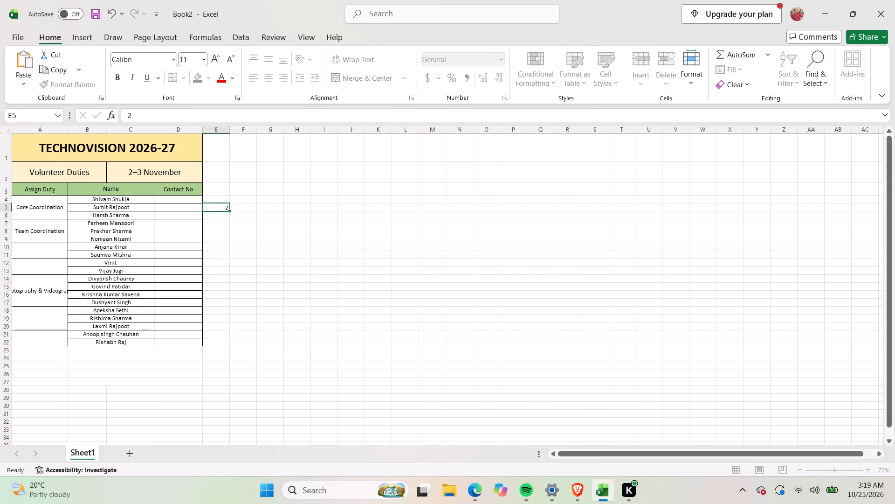
key("BackSpace")
left_click(304, 226)
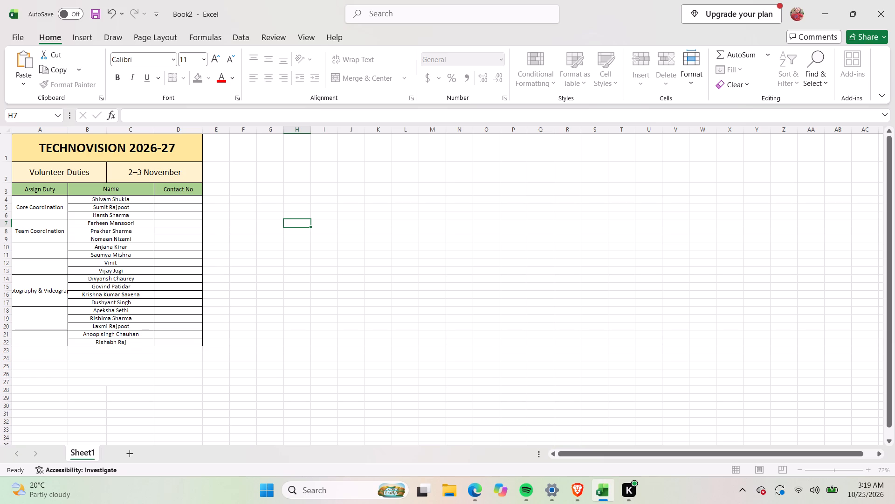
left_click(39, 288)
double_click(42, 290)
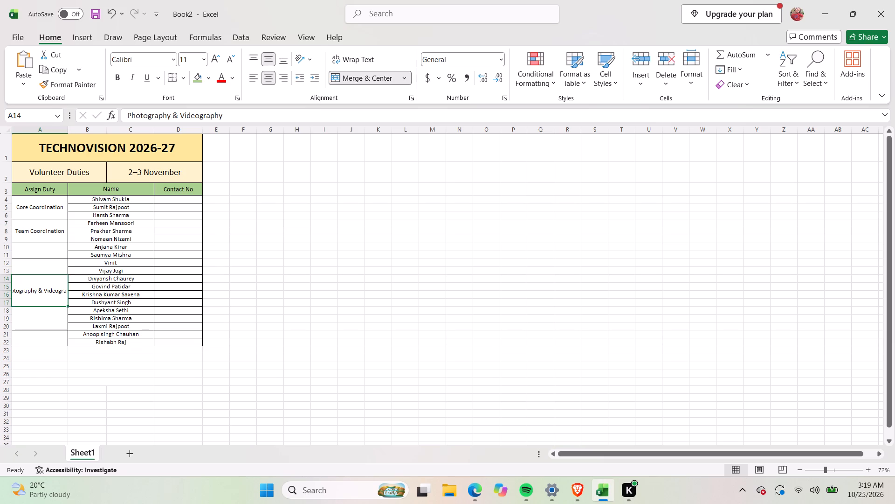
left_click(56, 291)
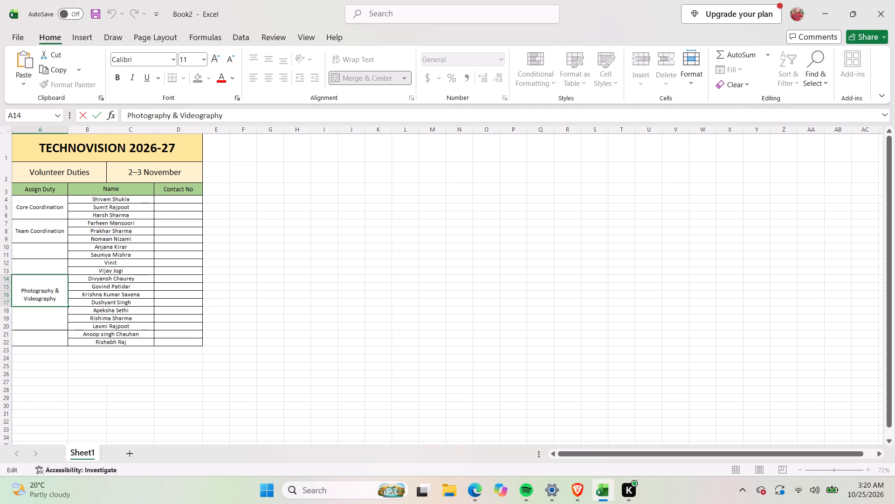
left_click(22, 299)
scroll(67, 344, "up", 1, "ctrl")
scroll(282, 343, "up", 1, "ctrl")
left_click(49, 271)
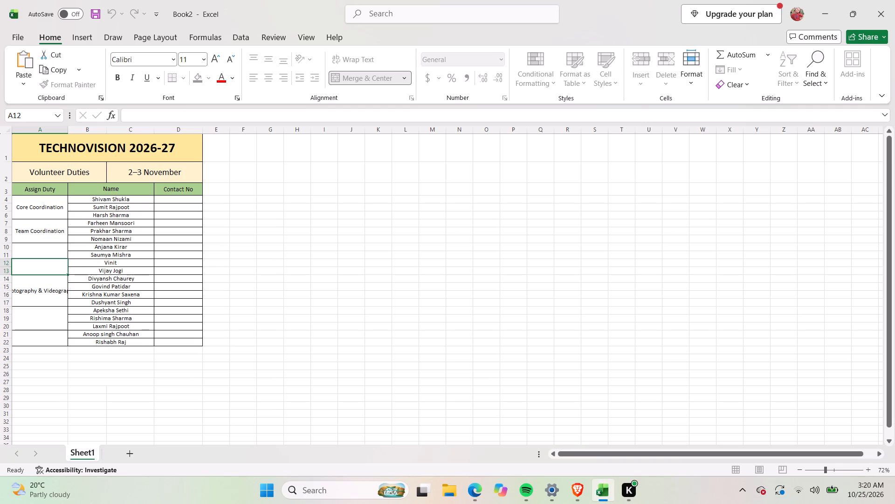
Unmerge the Team Coordination duty cell A7:A9, and merge and center it across A7:A8 only.
left_click(57, 240)
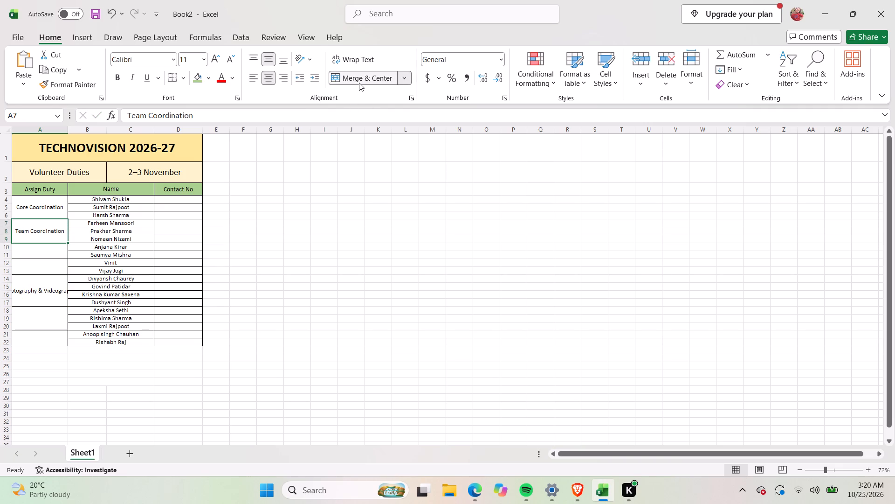
left_click(360, 82)
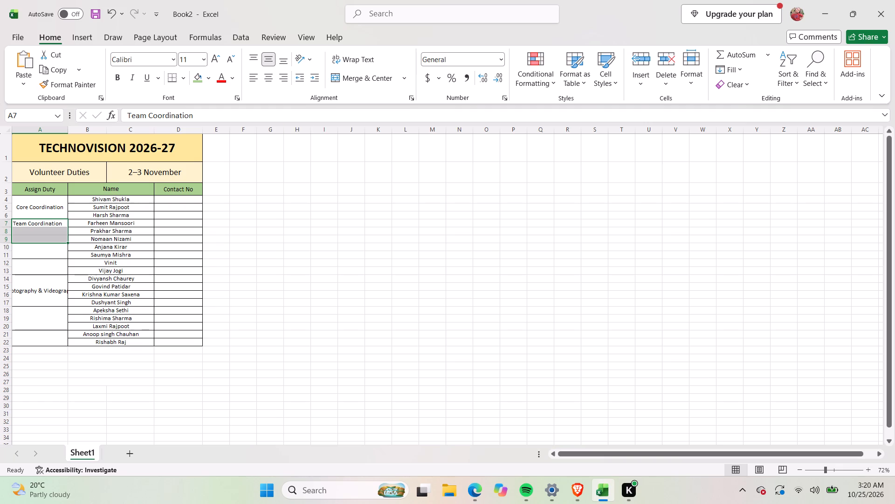
left_click(321, 223)
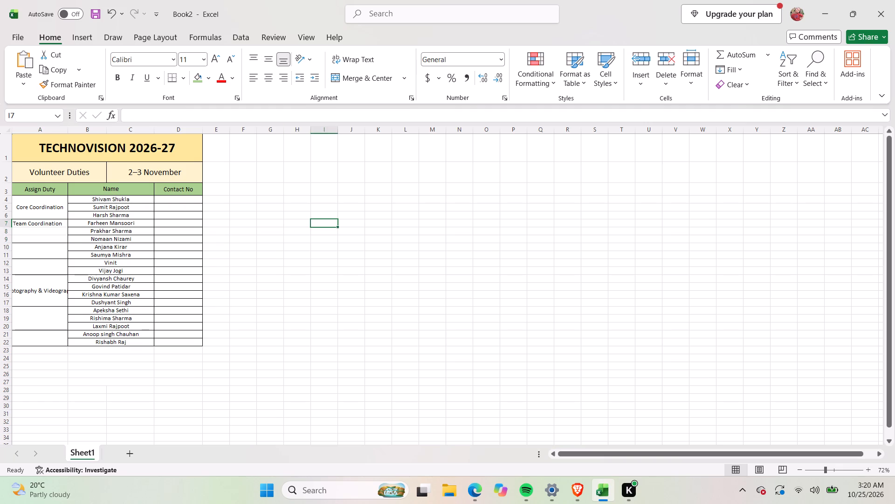
left_click_drag(49, 235, 51, 221)
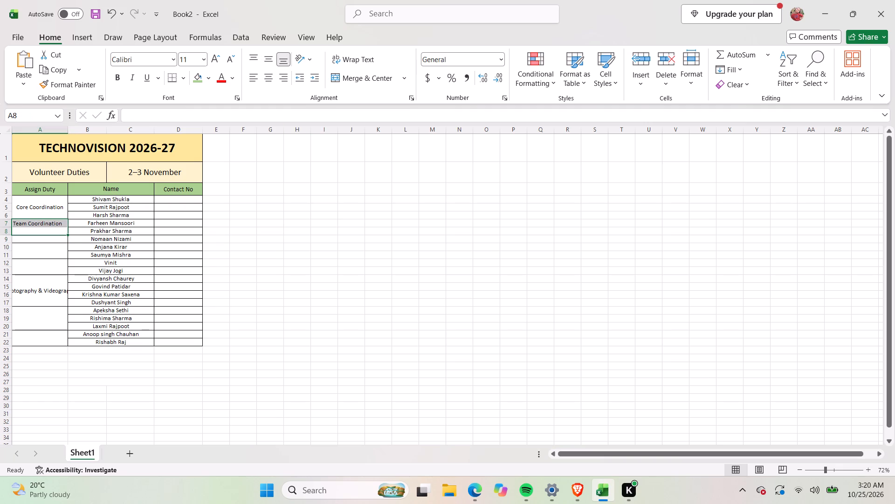
left_click(374, 73)
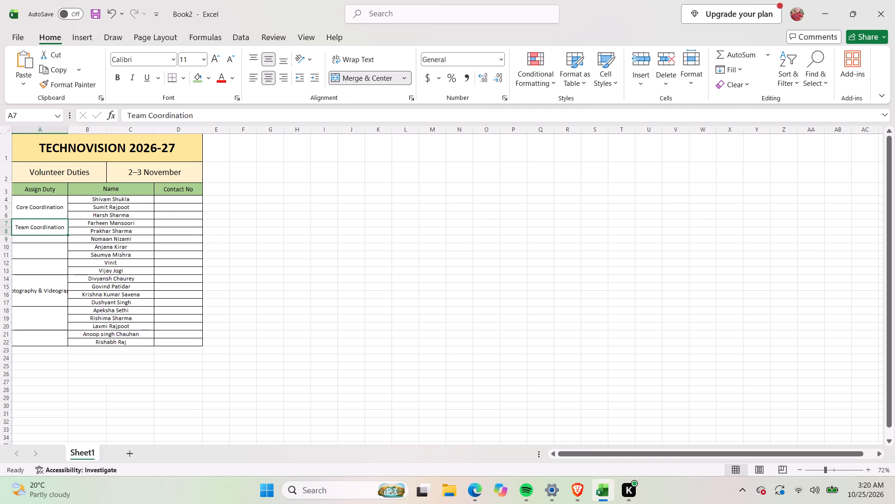
Enter Stage Management as the duty in cell A9.
left_click(51, 241)
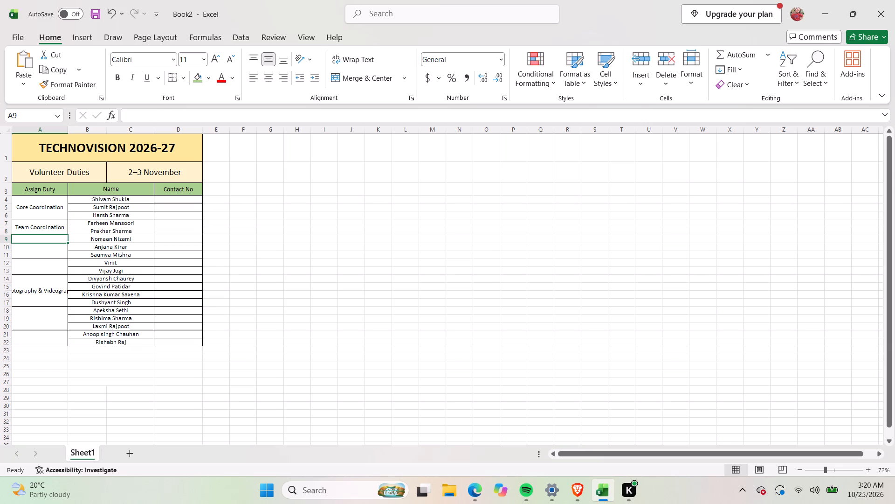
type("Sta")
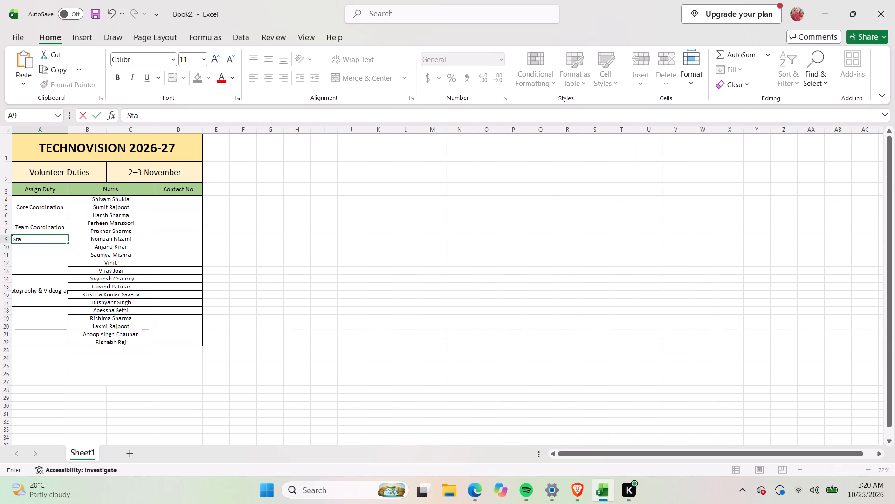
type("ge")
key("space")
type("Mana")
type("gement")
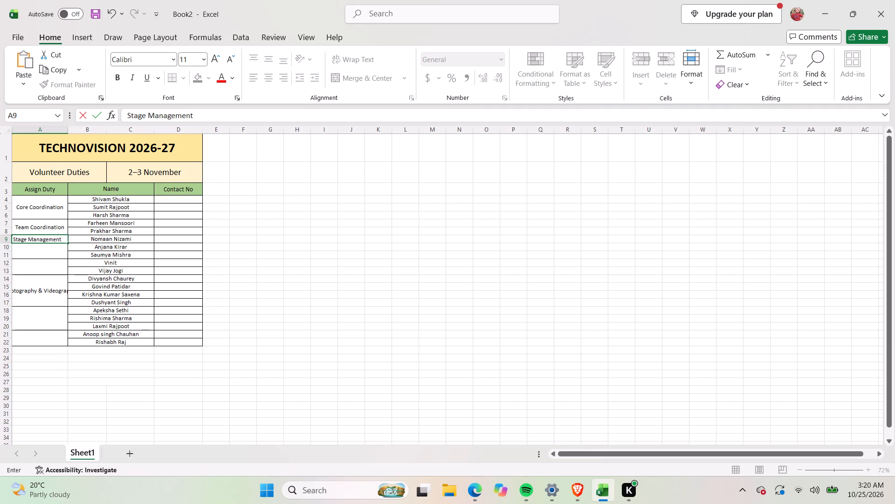
left_click(53, 268)
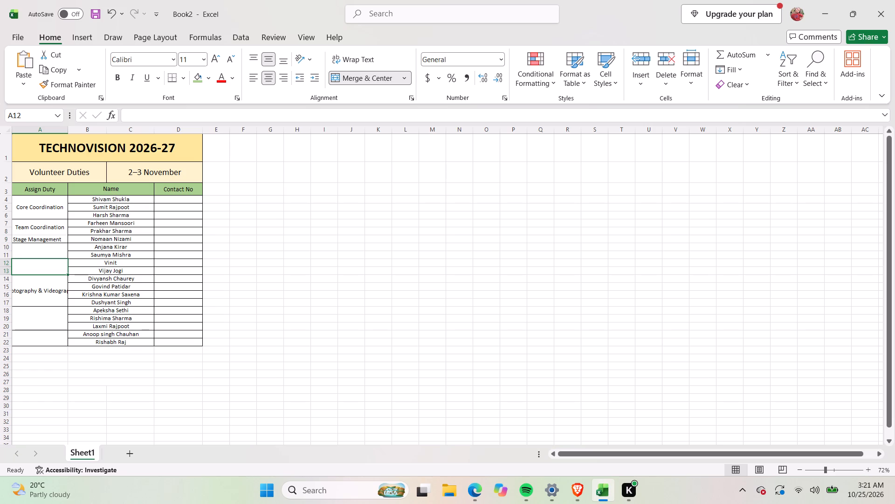
Enter Management as the duty in the merged cell A10:A11.
left_click(52, 259)
left_click(55, 251)
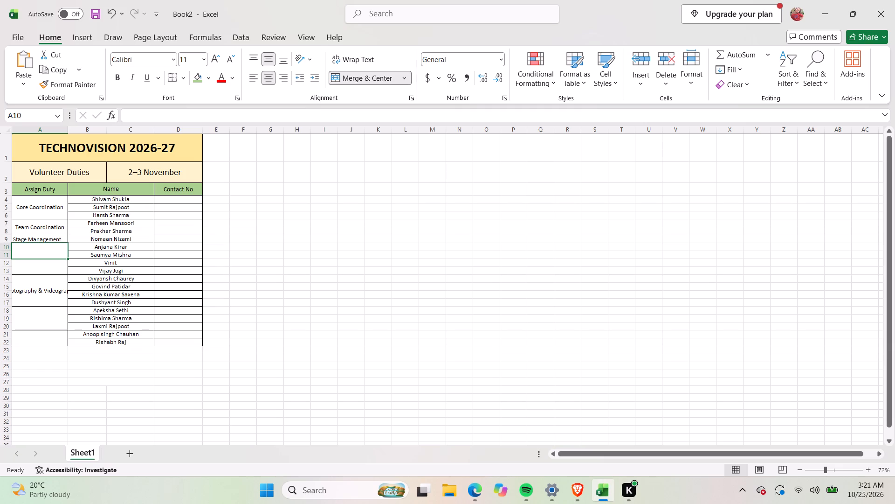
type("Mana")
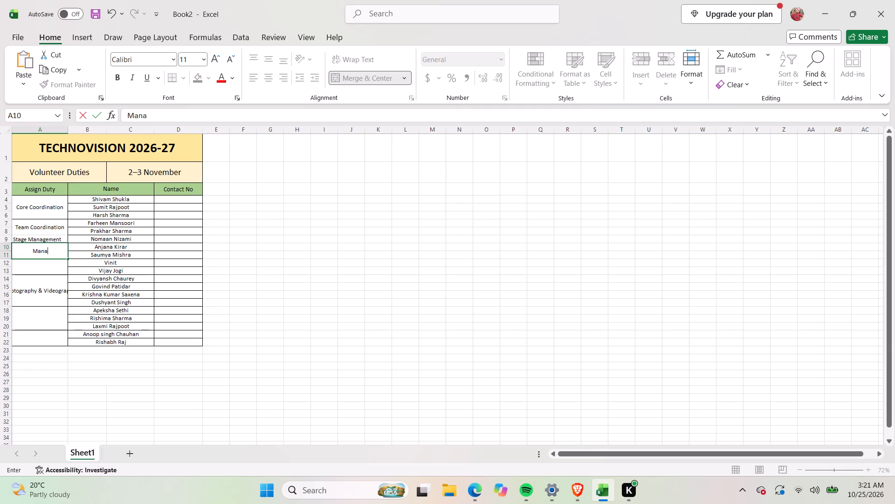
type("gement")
left_click(268, 301)
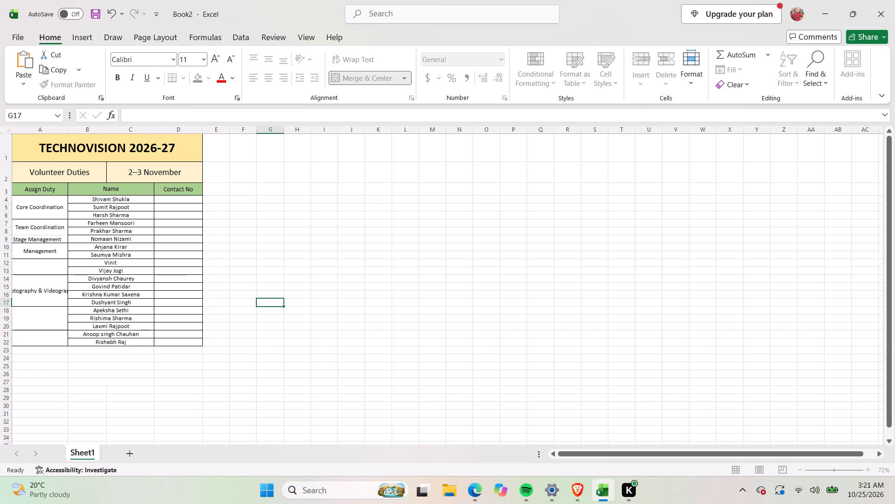
Change the duty in cell A9 to Stage & Mic.
left_click(65, 241)
double_click(65, 241)
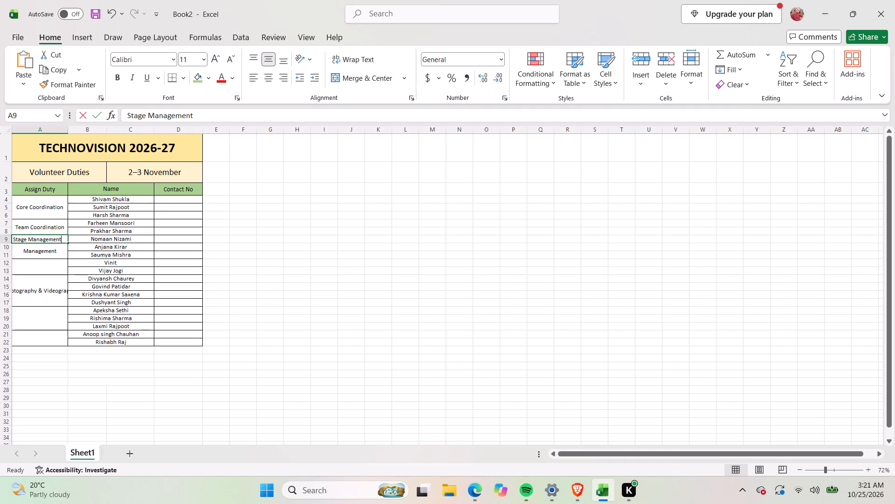
key("BackSpace")
key("BackSpace")
key("BackSpace")
key("BackSpace")
key("BackSpace")
key("BackSpace")
key("BackSpace")
key("BackSpace")
key("BackSpace")
key("BackSpace")
key("BackSpace")
key("BackSpace")
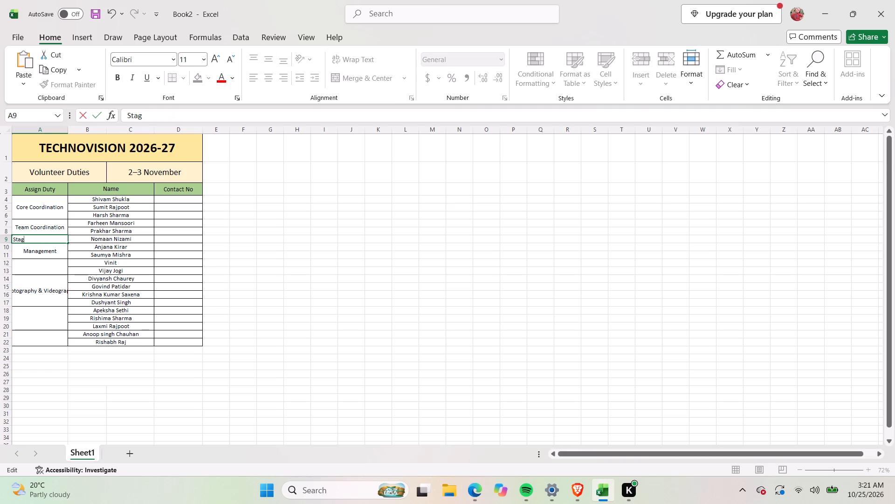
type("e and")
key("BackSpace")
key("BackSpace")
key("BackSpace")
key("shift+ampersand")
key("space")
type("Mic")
left_click(258, 280)
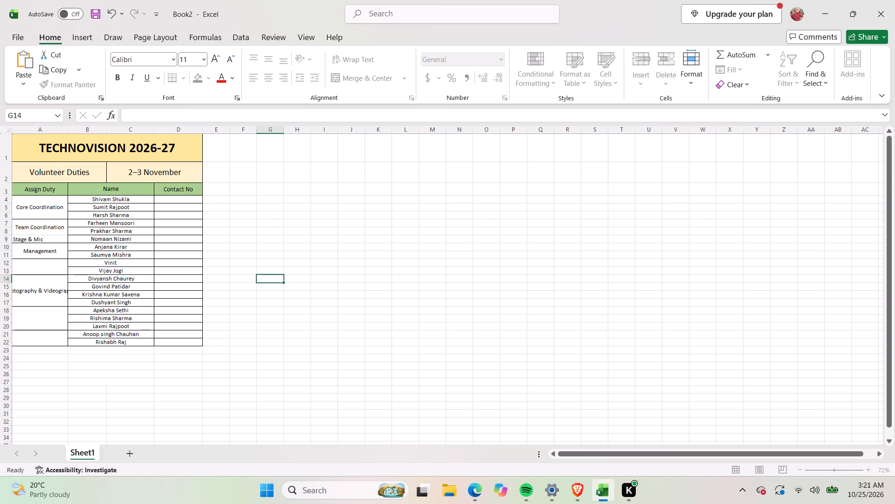
Center the contents of the whole table, A1:D22, both vertically and horizontally.
left_click(192, 341)
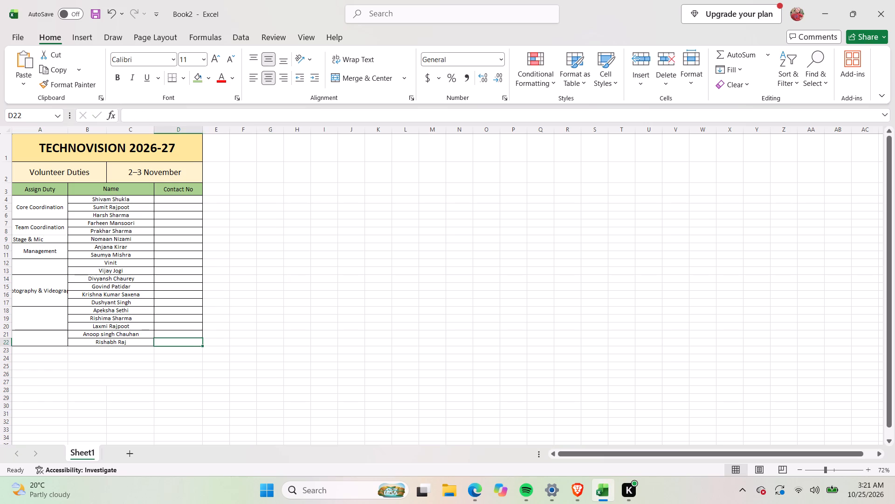
left_click_drag(185, 343, 55, 155)
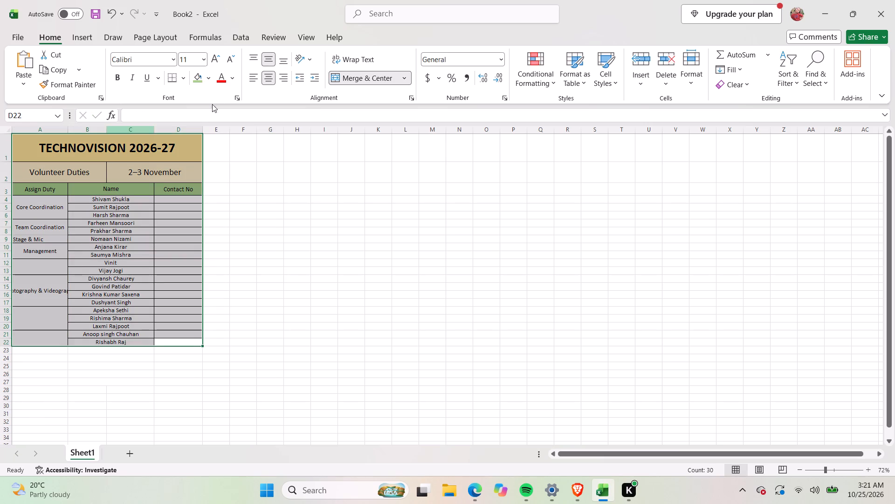
left_click(268, 57)
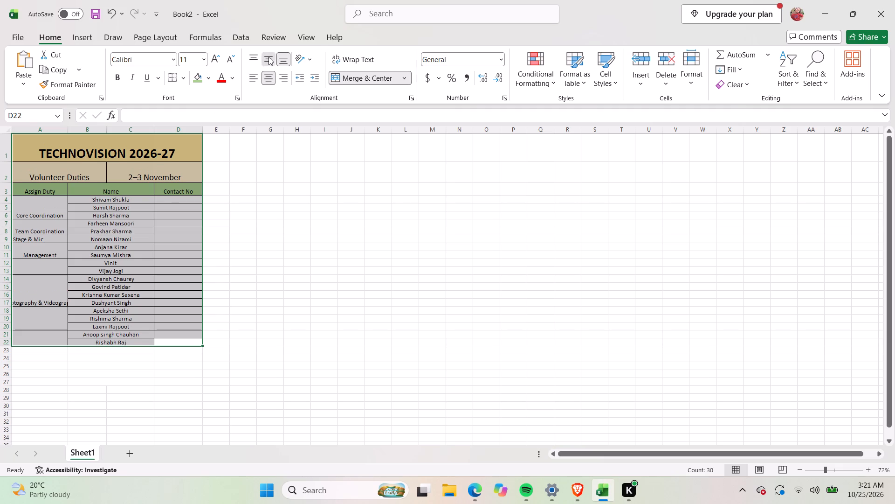
left_click(268, 57)
left_click(273, 81)
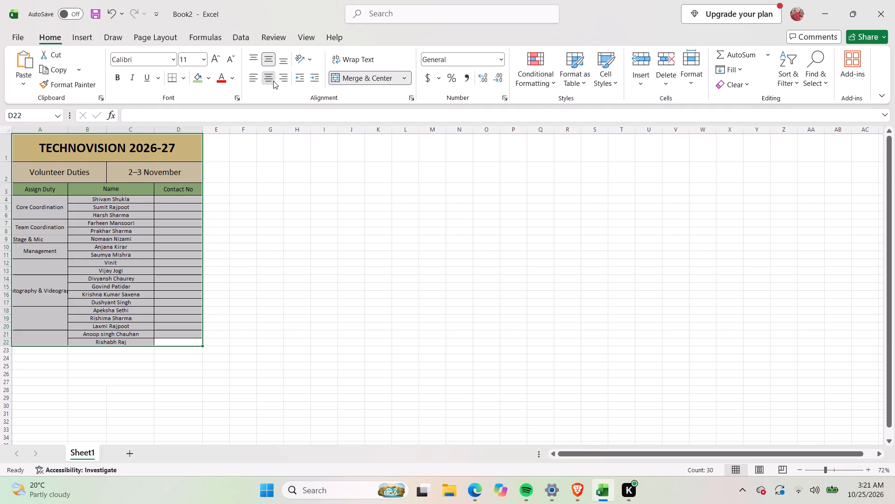
left_click(273, 81)
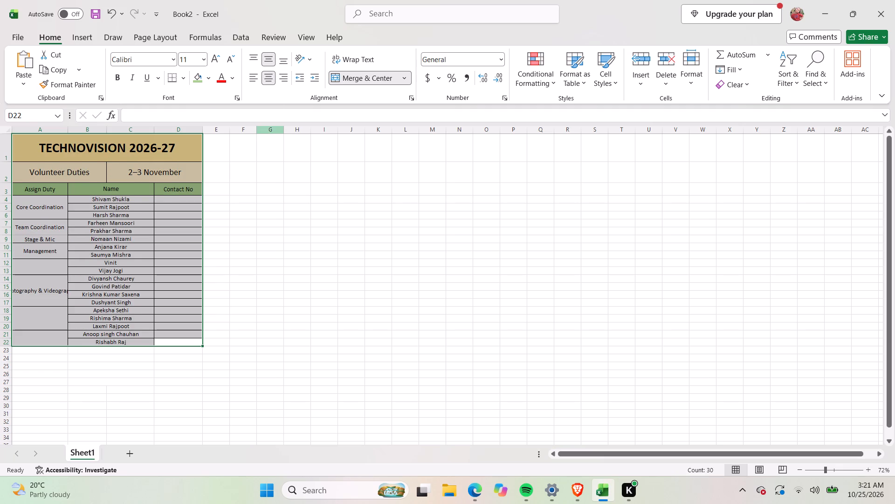
left_click(206, 294)
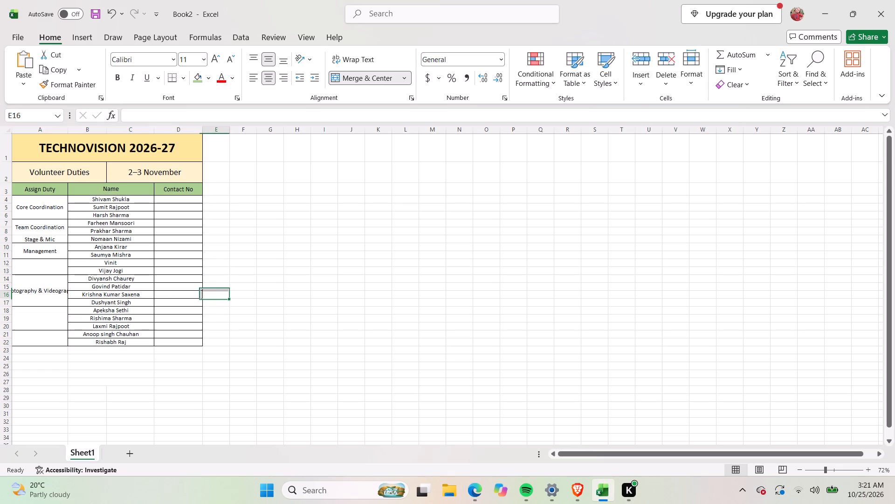
Shorten the Photography & Videography duty in the merged cell A14:A17 to Photo & Video.
double_click(47, 288)
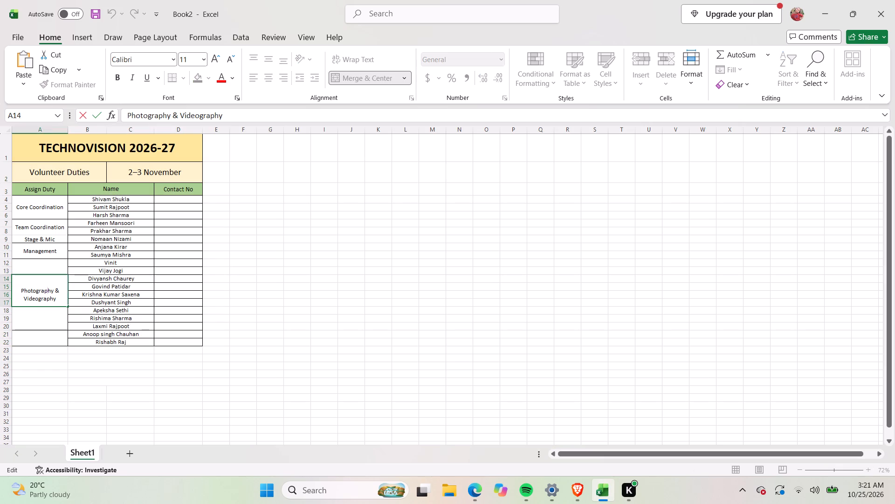
left_click(53, 287)
left_click(57, 287)
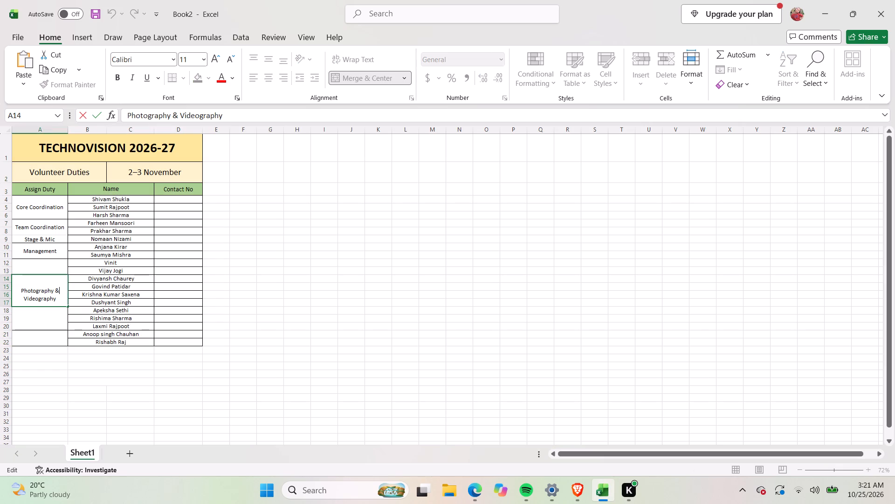
left_click(54, 287)
key("BackSpace")
key("BackSpace")
key("BackSpace")
key("BackSpace")
key("BackSpace")
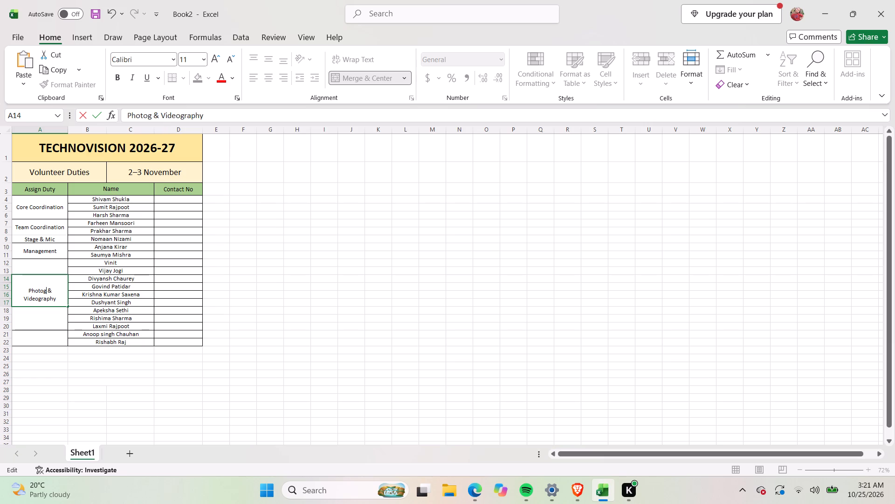
left_click(352, 257)
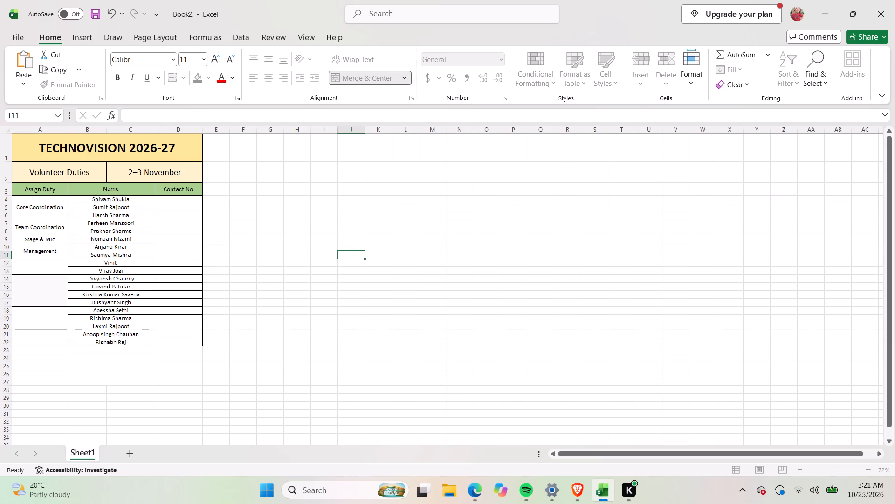
double_click(51, 295)
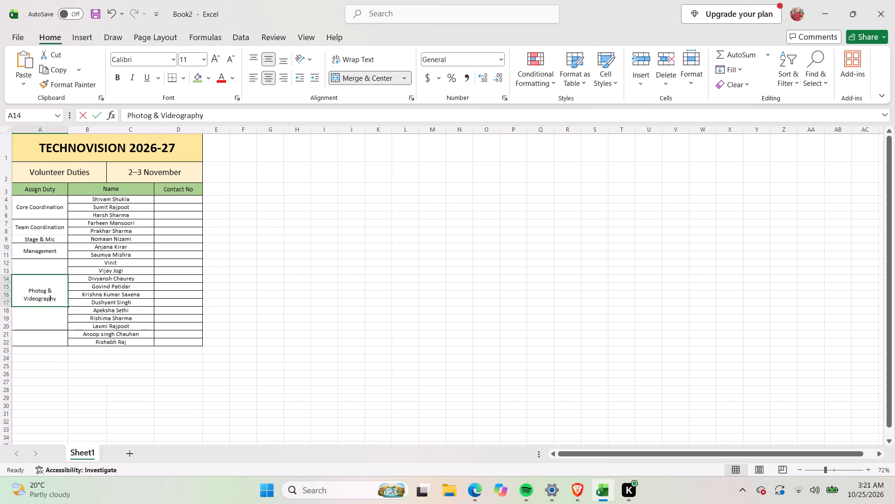
left_click(59, 300)
key("BackSpace")
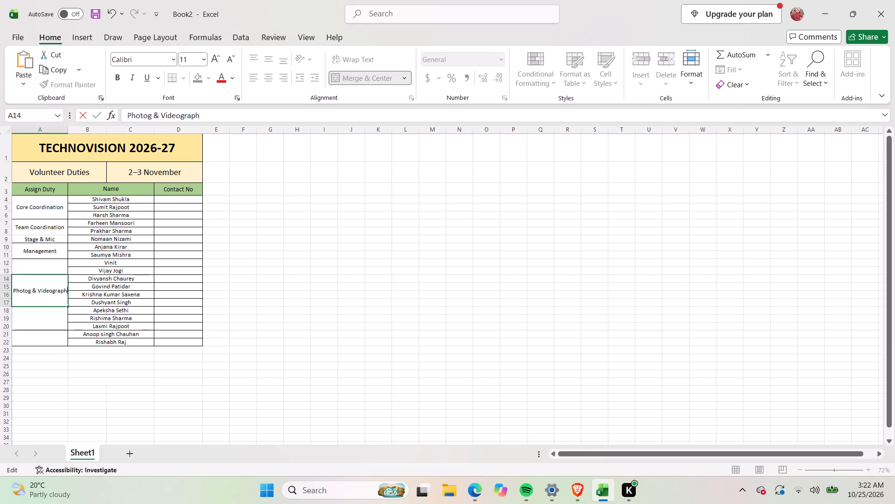
key("BackSpace")
key("BackSpace")
key("BackSpace")
key("BackSpace")
key("BackSpace")
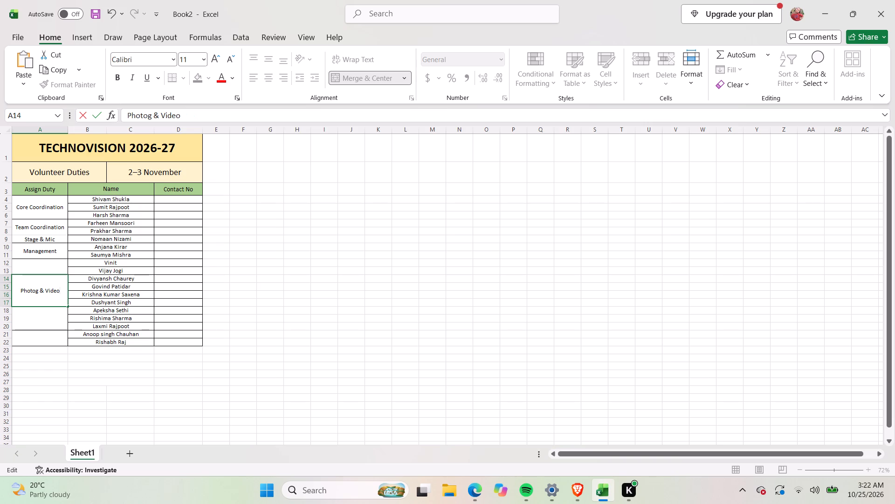
left_click(296, 296)
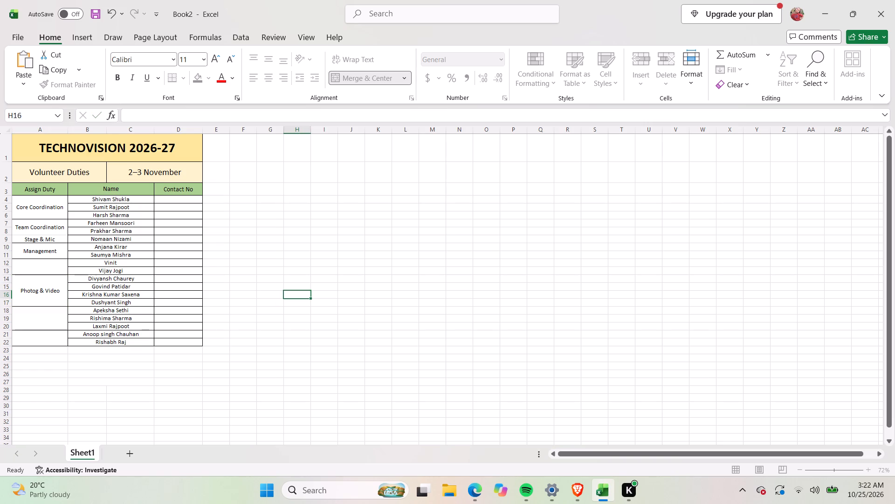
double_click(39, 289)
key("BackSpace")
key("BackSpace")
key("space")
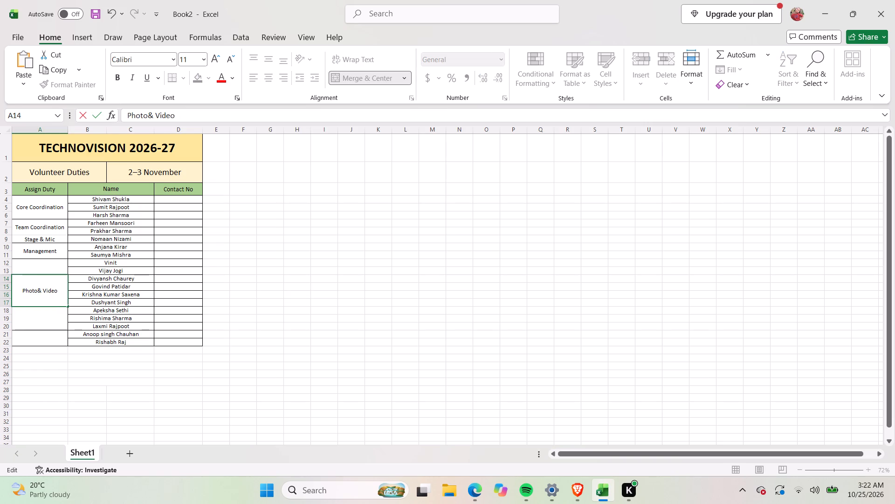
left_click(317, 279)
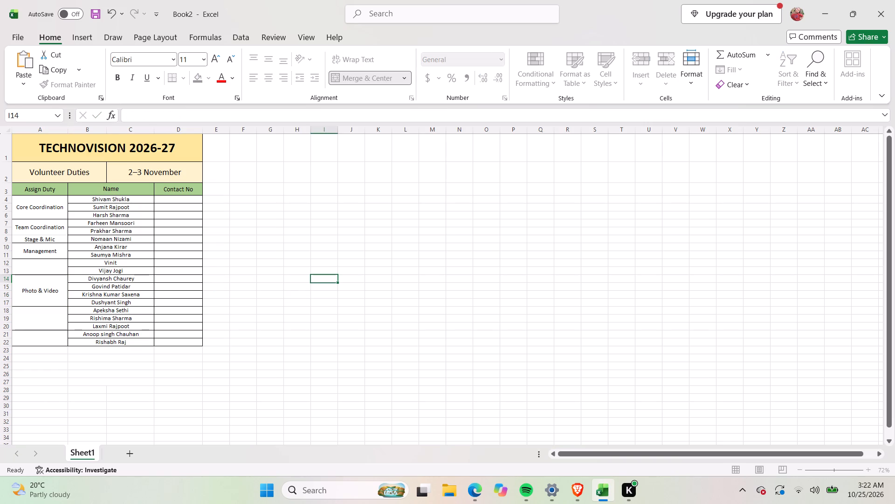
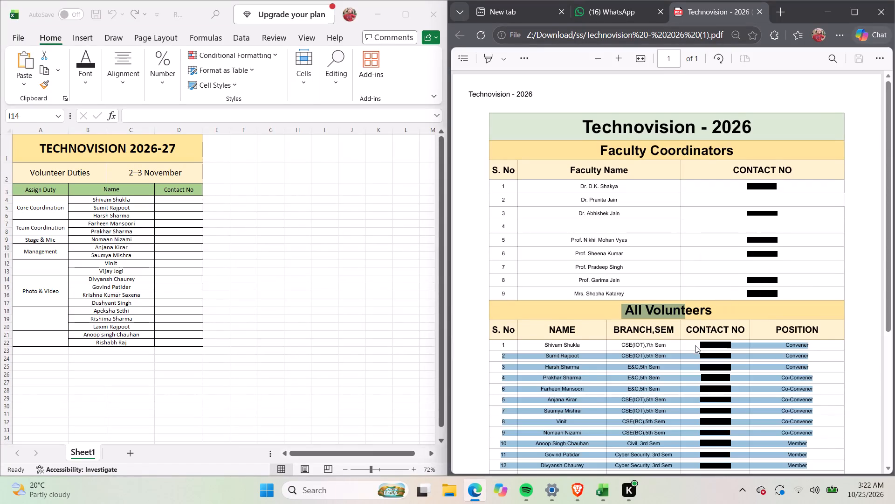
Copy the contact number of volunteer S. No 1 from the Technovision PDF into cell D4 of the Excel duty sheet.
left_click_drag(698, 344, 737, 340)
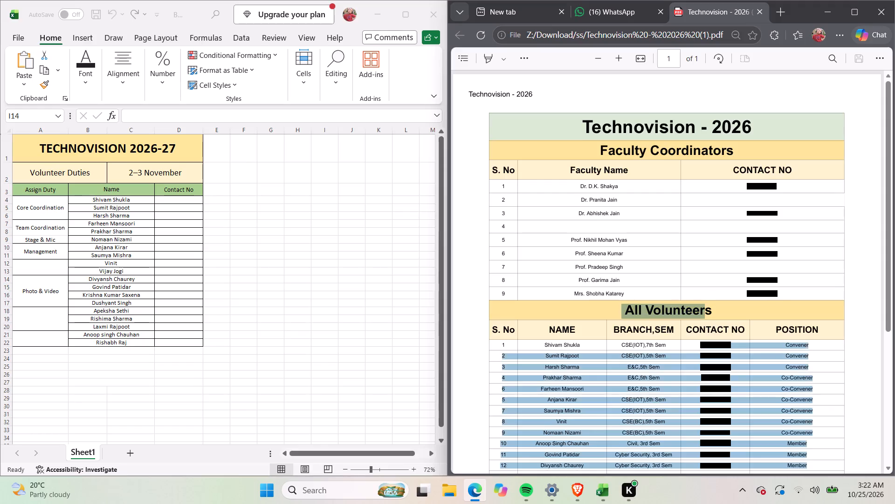
left_click_drag(737, 340, 729, 342)
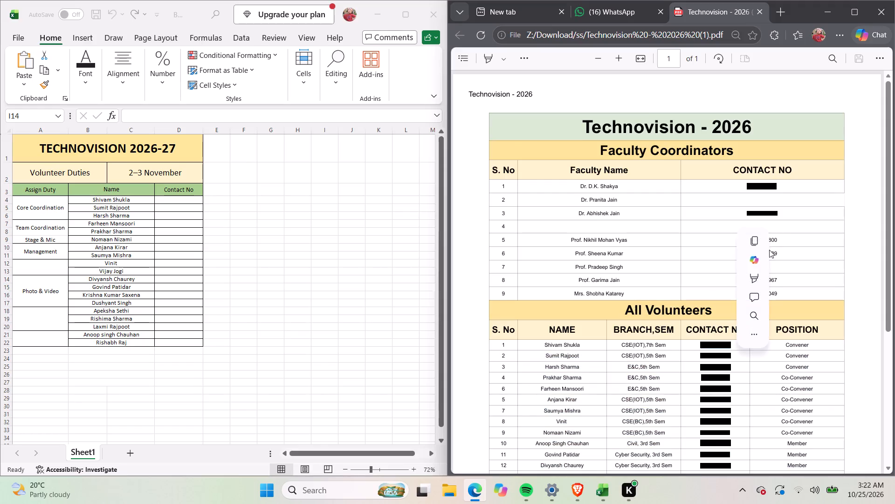
left_click(763, 239)
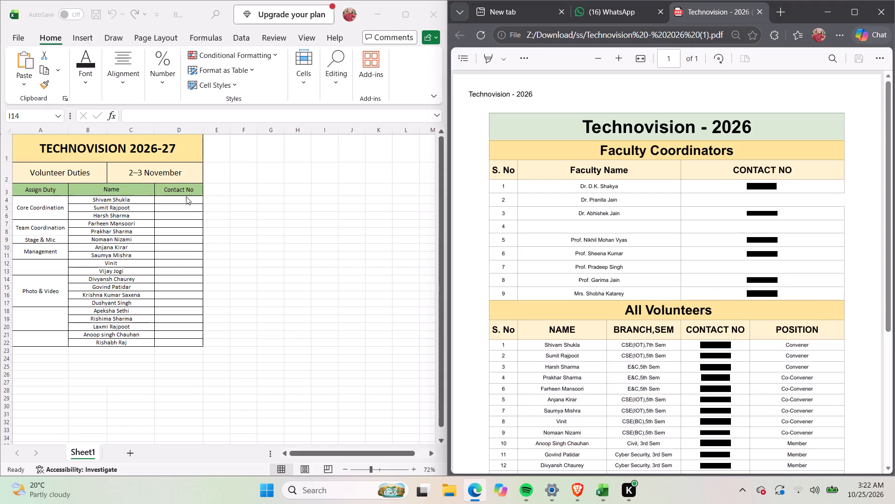
left_click(186, 198)
left_click(186, 198)
key("ctrl+v")
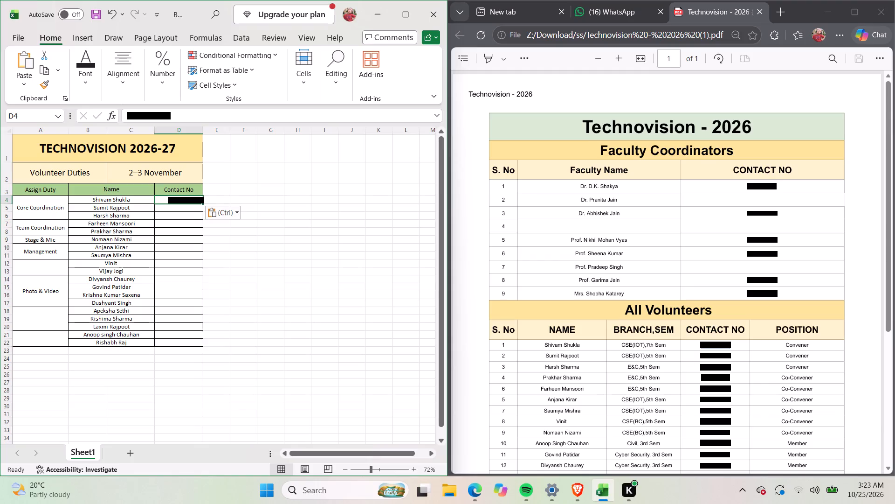
Copy the contact number of volunteer S. No 2 from the PDF's All Volunteers table into cell D5 in Excel.
left_click_drag(701, 356, 737, 358)
left_click(737, 358)
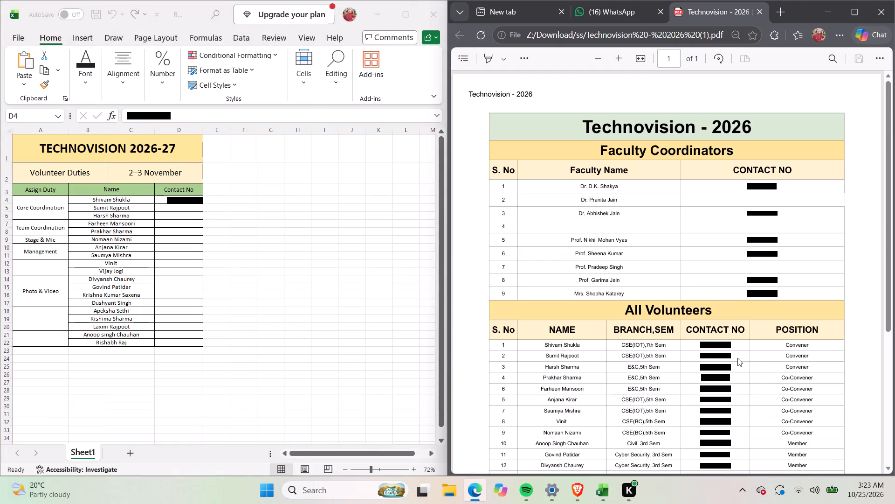
left_click(734, 355)
left_click_drag(734, 355, 710, 350)
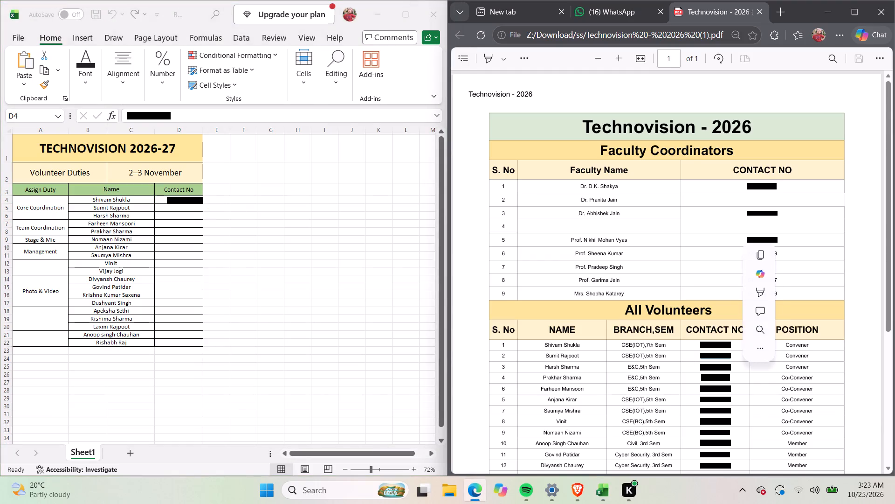
key("ctrl+c")
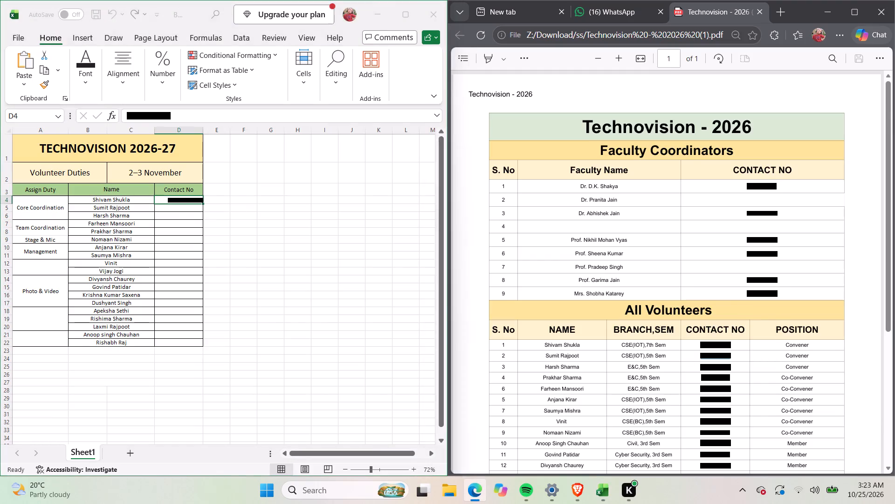
left_click(180, 206)
left_click(180, 209)
key("ctrl+v")
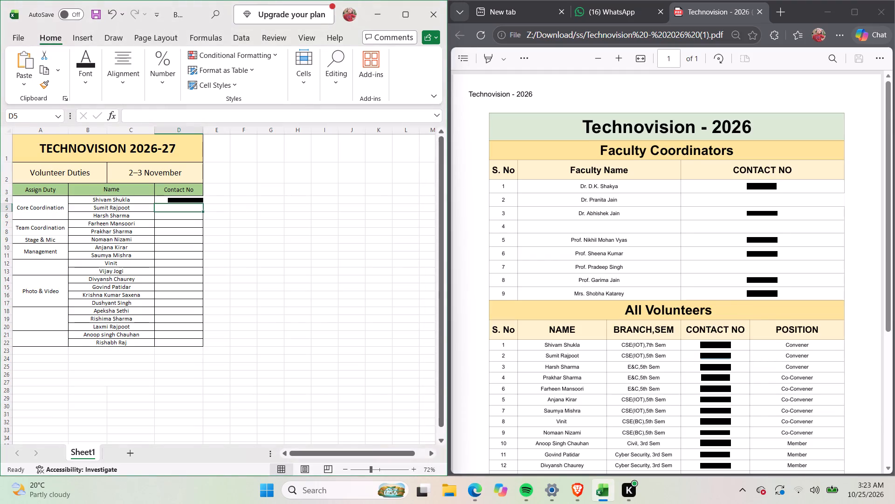
Copy the contact number of volunteer S. No 3 from the PDF's All Volunteers table into cell D6 in Excel.
left_click_drag(699, 367, 748, 374)
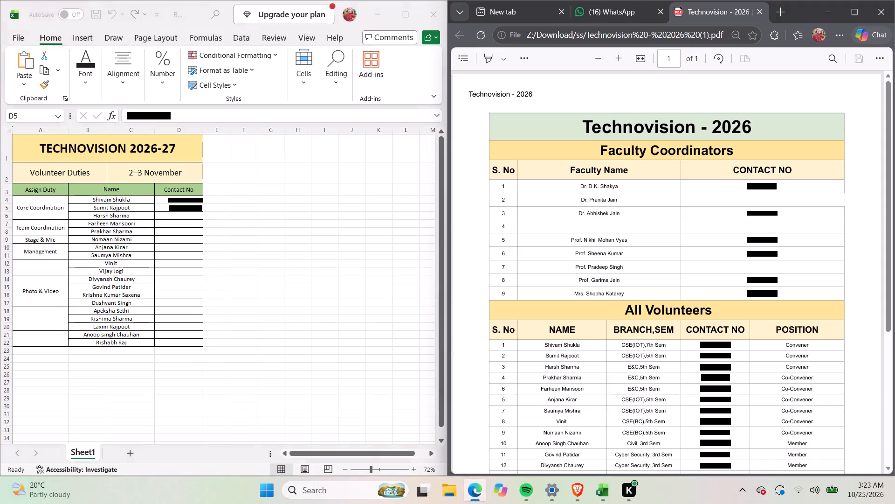
left_click_drag(748, 374, 733, 366)
key("ctrl+c")
left_click(181, 213)
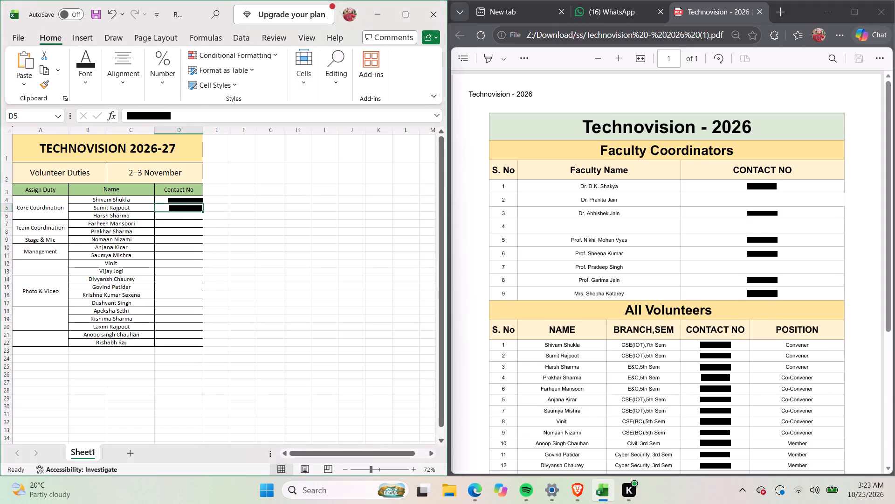
left_click(182, 220)
left_click(184, 216)
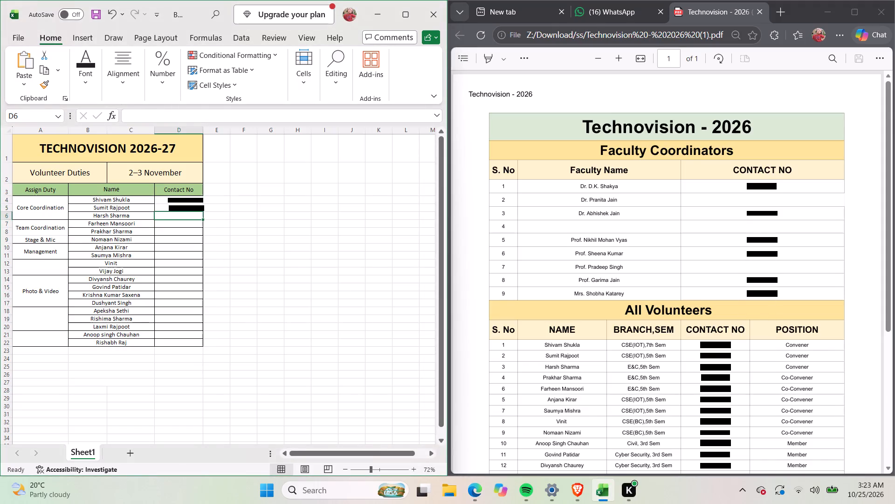
key("ctrl+v")
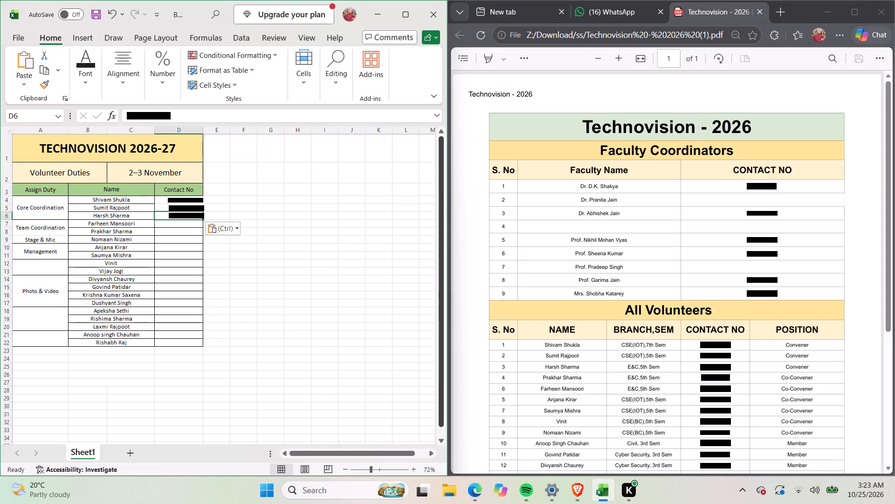
Copy the contact number of volunteer S. No 4 from the PDF into cell D8, the second Team Coordination row in Excel.
left_click(699, 378)
left_click_drag(699, 378, 722, 380)
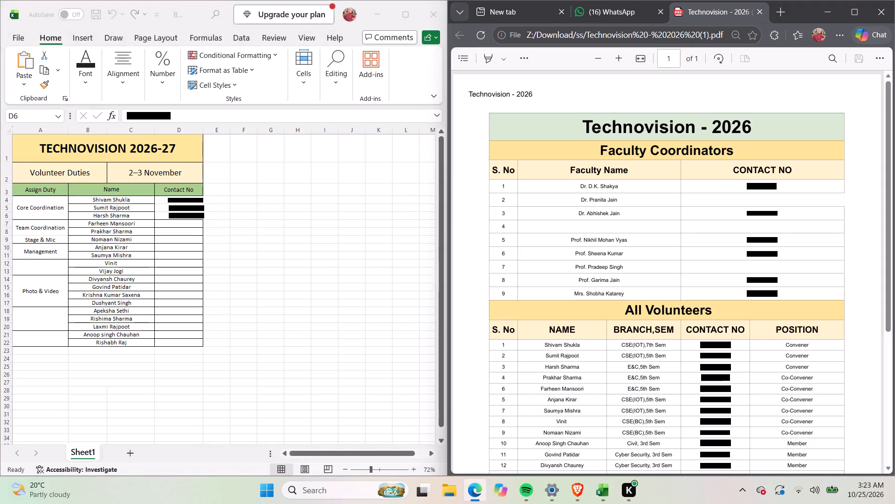
left_click_drag(722, 380, 734, 378)
key("ctrl+c")
left_click(170, 231)
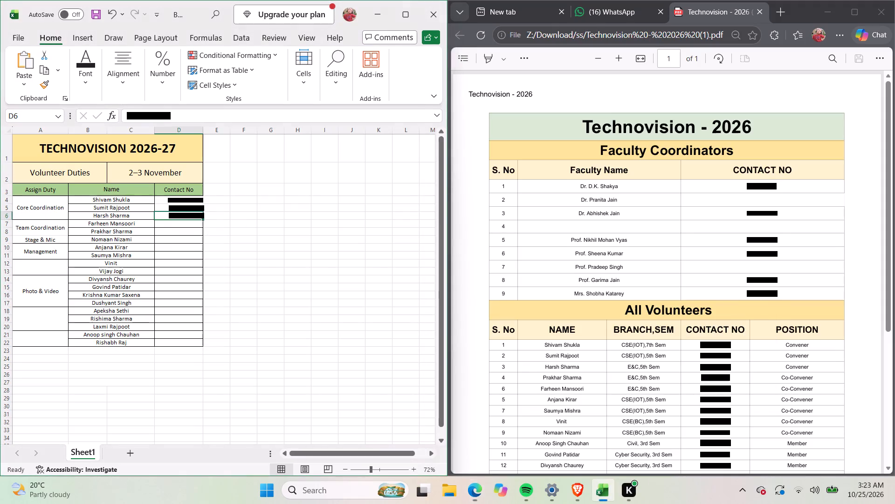
left_click(170, 231)
key("ctrl+v")
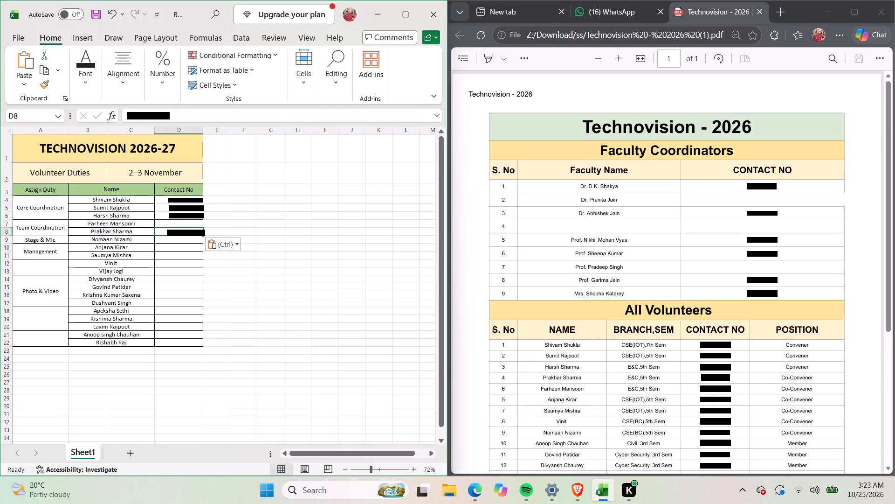
Copy the contact number of volunteer S. No 6 from the PDF into cell D7, the first Team Coordination row in Excel.
left_click_drag(700, 392, 738, 392)
left_click(734, 388)
left_click_drag(734, 388, 702, 387)
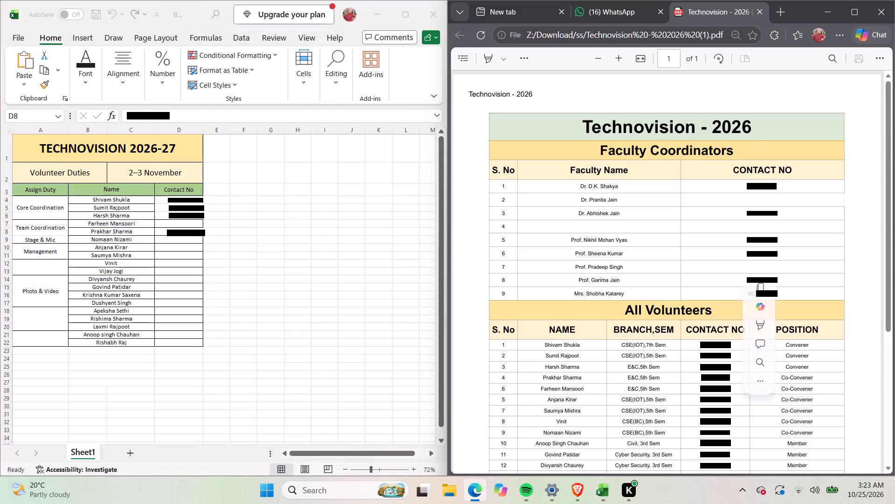
left_click_drag(702, 387, 700, 387)
key("ctrl+c")
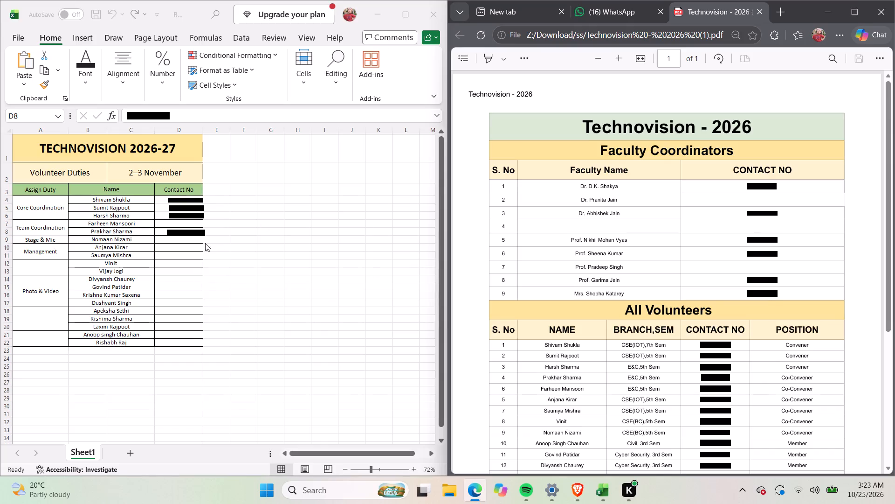
left_click(193, 221)
left_click(193, 221)
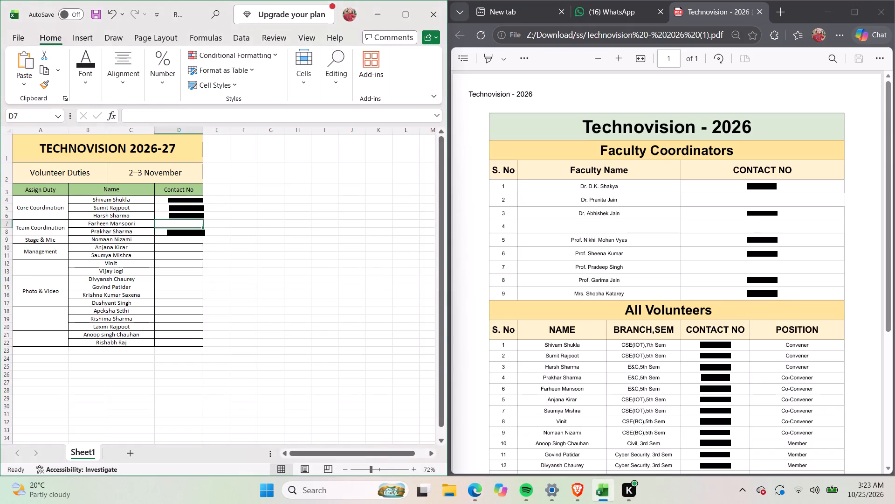
key("ctrl+v")
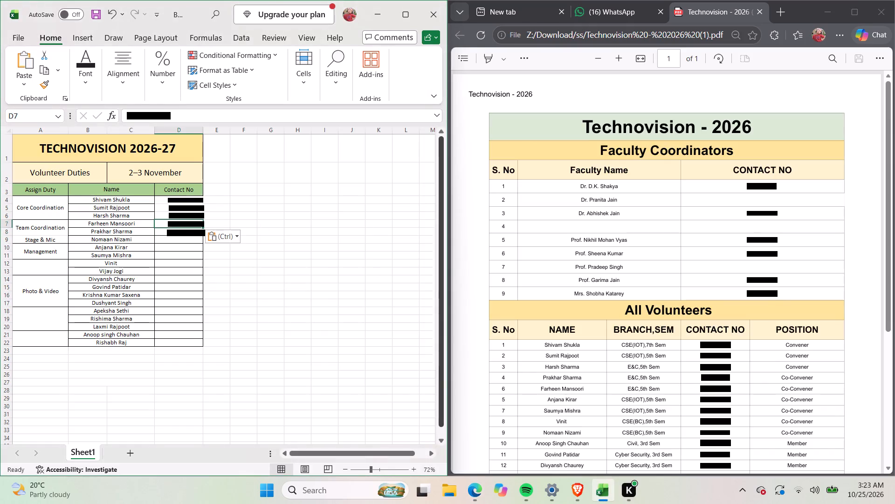
Copy the contact number of volunteer S. No 5 from the PDF into cell D10, the first Management row in Excel.
left_click(696, 404)
left_click(727, 402)
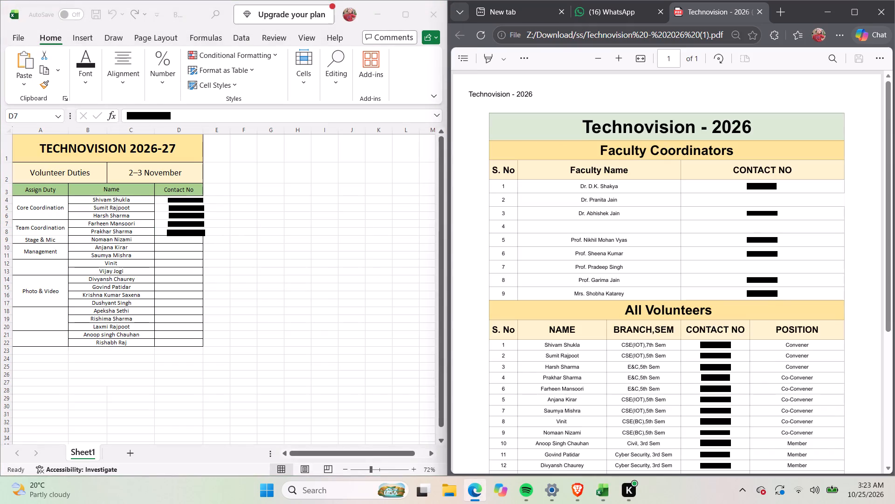
left_click(729, 401)
triple_click(731, 399)
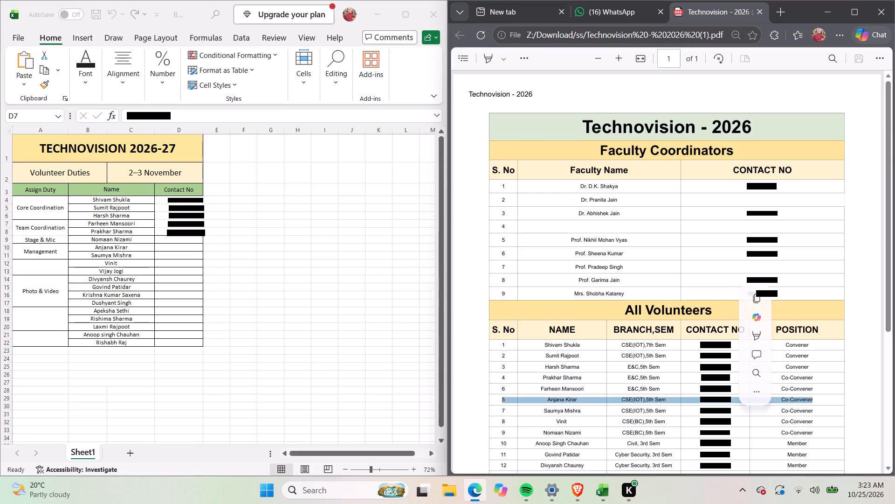
left_click(731, 399)
left_click(731, 399)
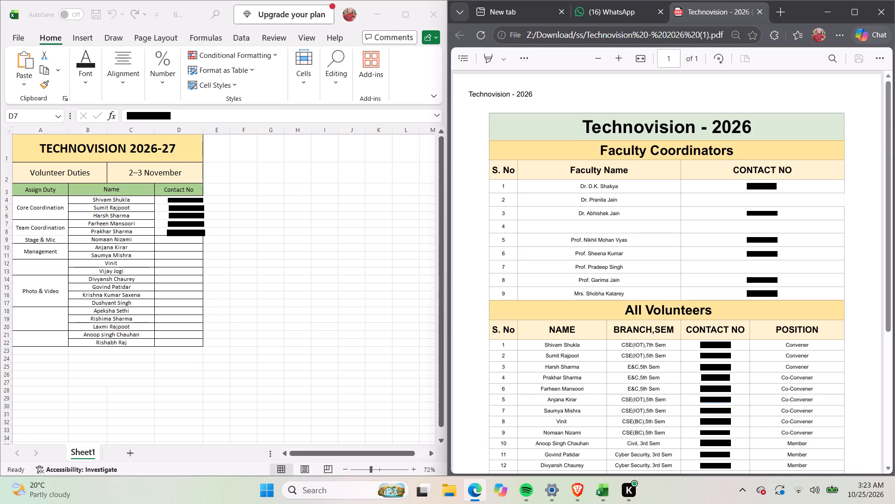
key("ctrl+c")
left_click(167, 248)
left_click(167, 248)
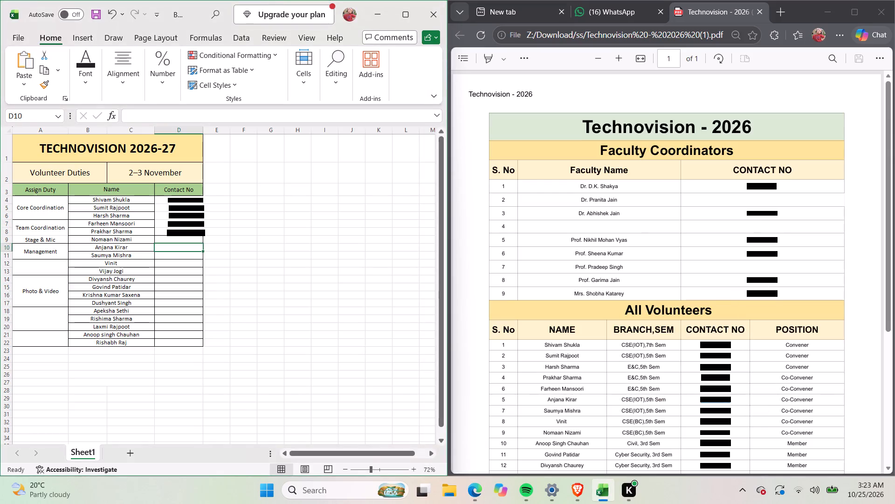
key("ctrl+v")
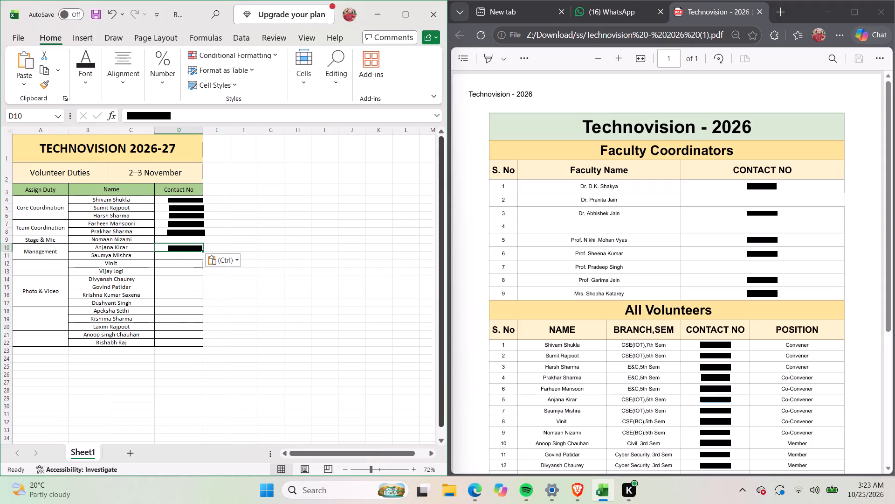
Copy the contact number of volunteer S. No 7 from the PDF into cell D11, the second Management row in Excel.
left_click(732, 412)
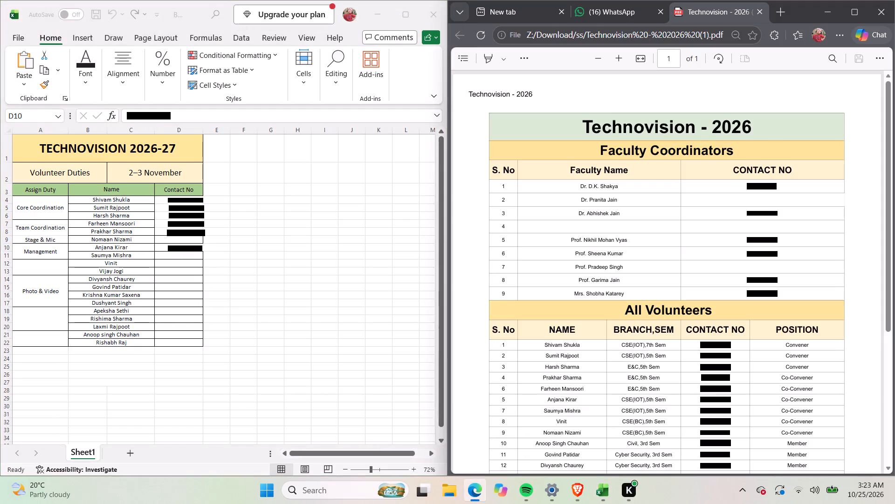
left_click(732, 412)
left_click(730, 408)
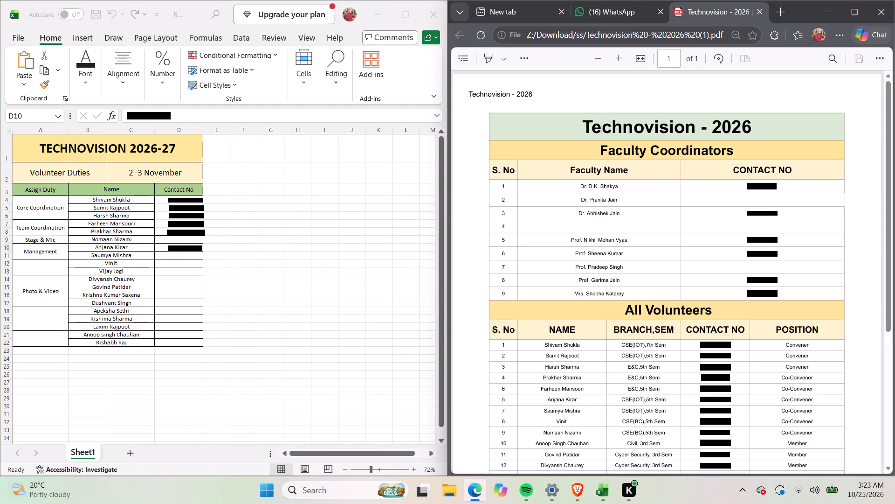
left_click(730, 408)
left_click(730, 408)
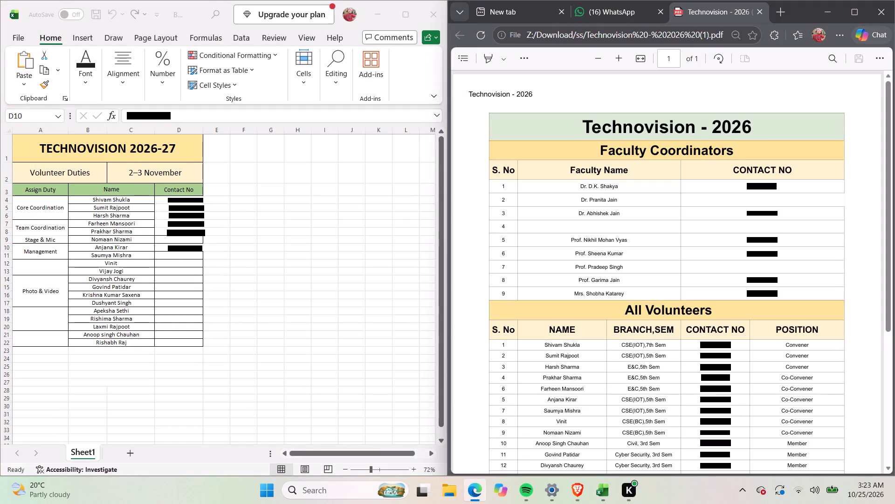
left_click(731, 413)
left_click(731, 413)
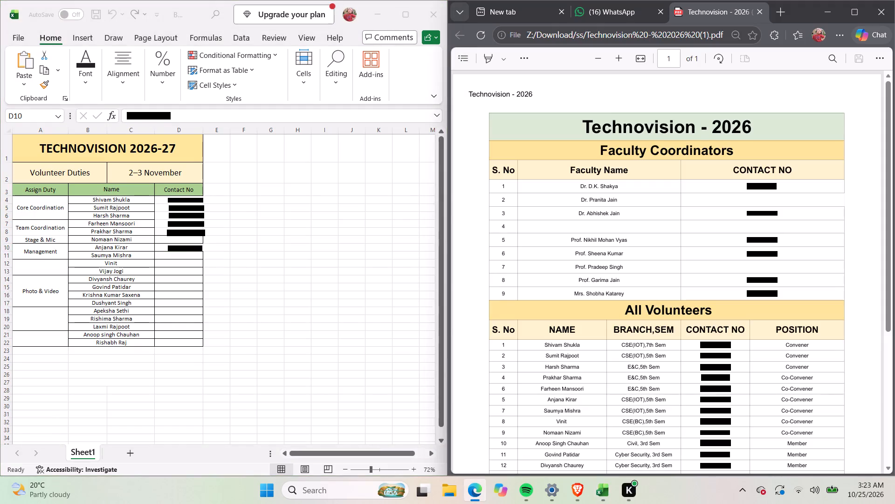
double_click(730, 406)
key("ctrl+c")
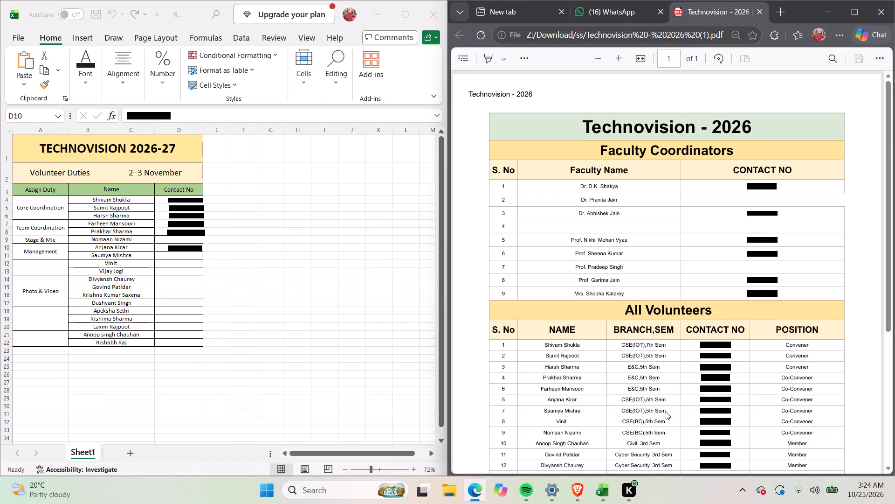
left_click(170, 255)
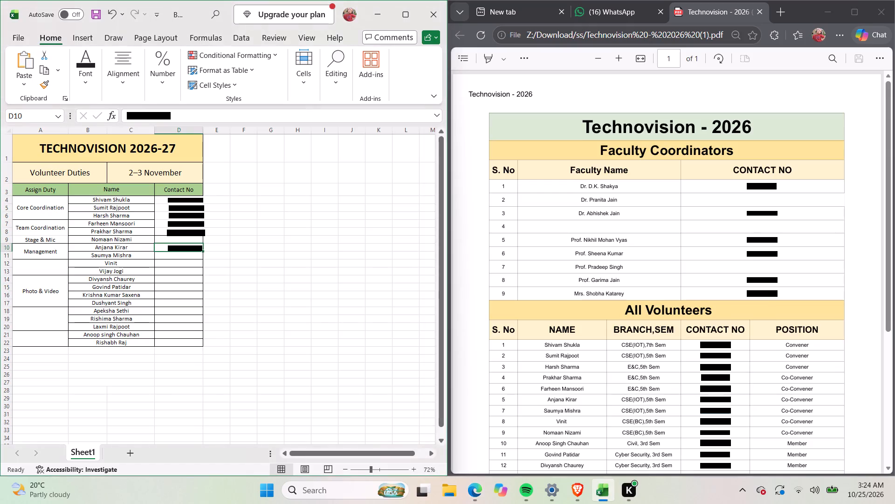
left_click(172, 255)
key("ctrl+v")
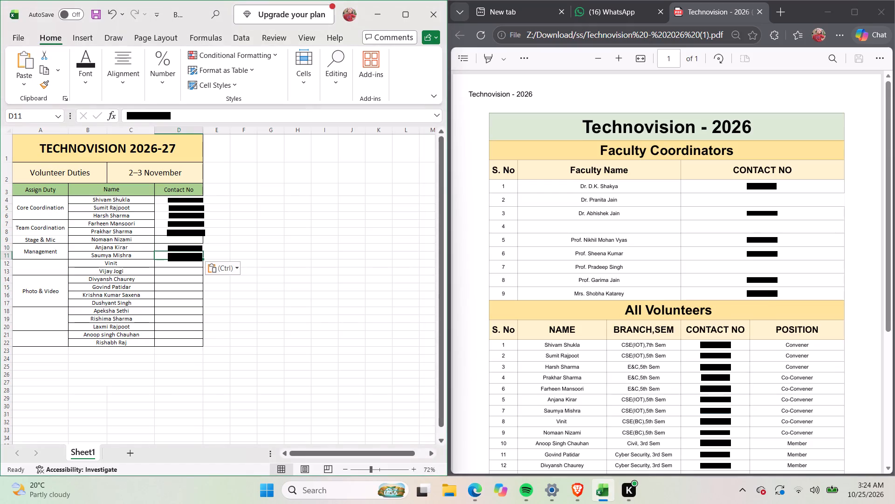
Copy the contact number of volunteer S. No 8 from the PDF into cell D12, just below the Management rows in Excel.
left_click(731, 420)
left_click(731, 420)
key("ctrl+c")
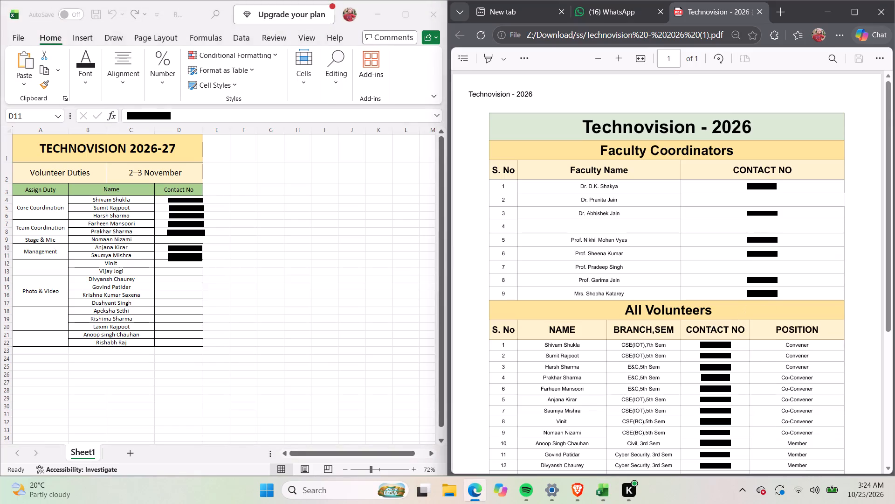
left_click(192, 264)
left_click(192, 264)
key("ctrl+v")
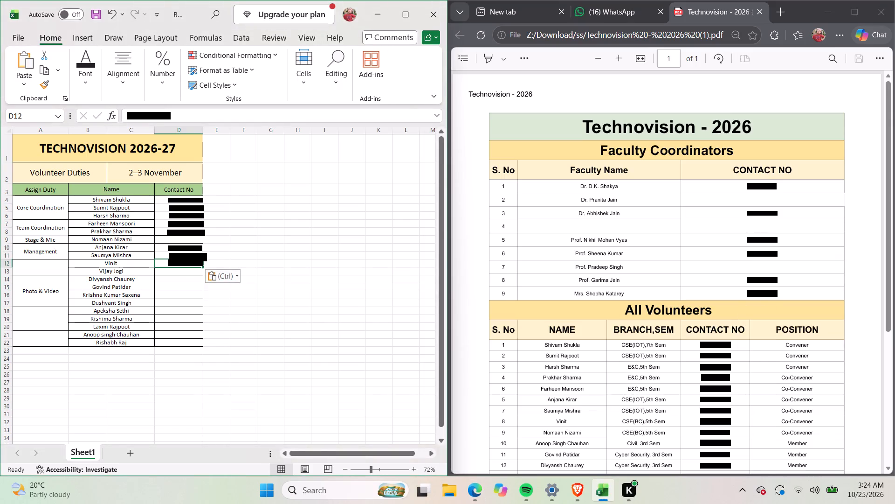
Copy the contact number of volunteer S. No 10 from the PDF into cell D9, the Stage & Mic row in Excel.
scroll(721, 450, "down", 1)
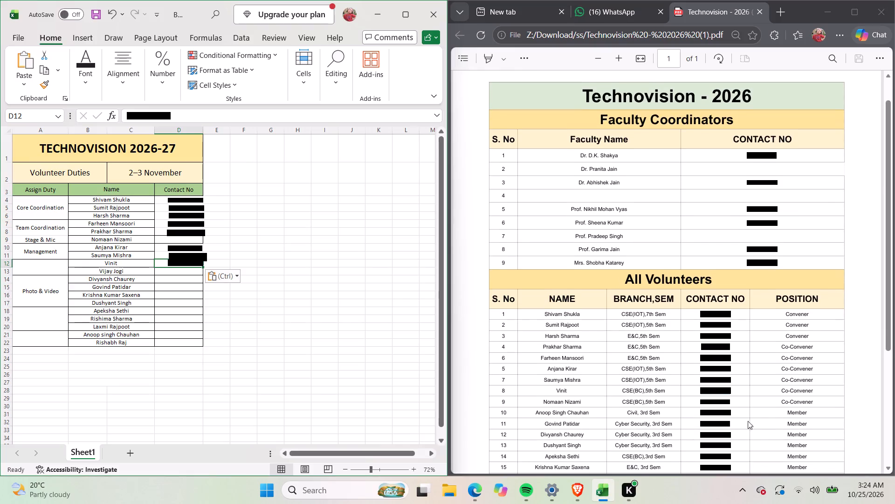
left_click(737, 409)
left_click(737, 409)
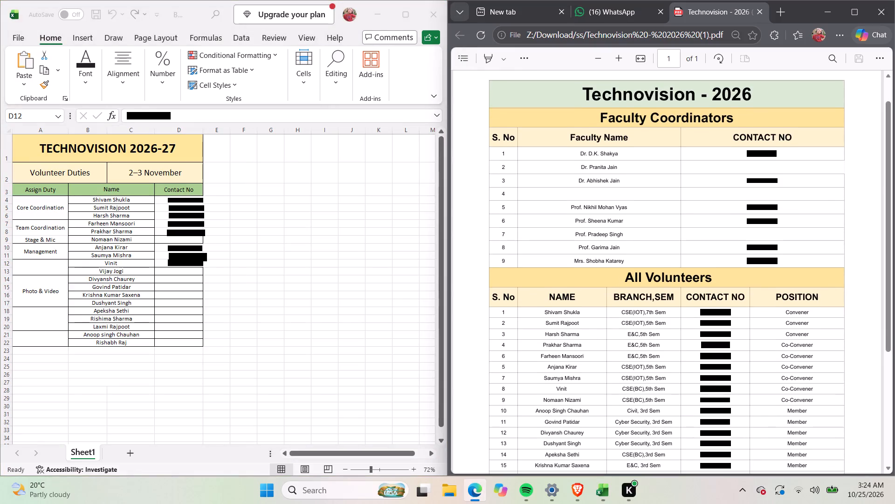
left_click(729, 408)
double_click(730, 408)
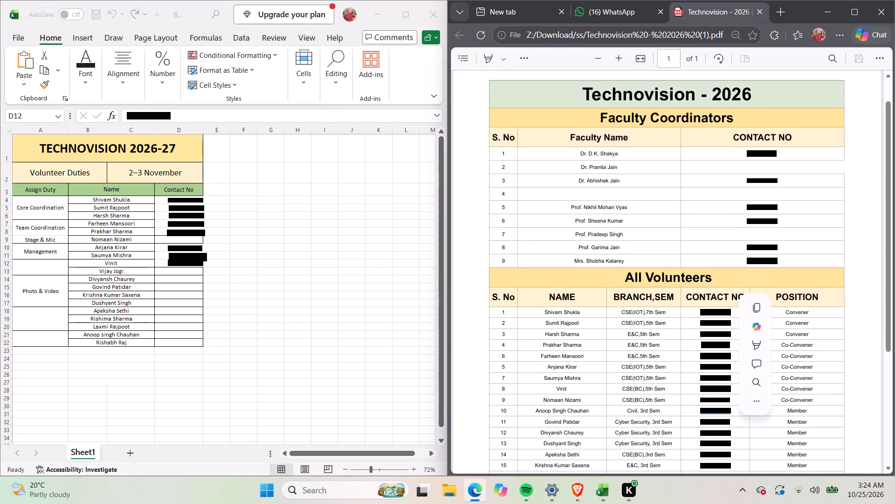
key("ctrl+c")
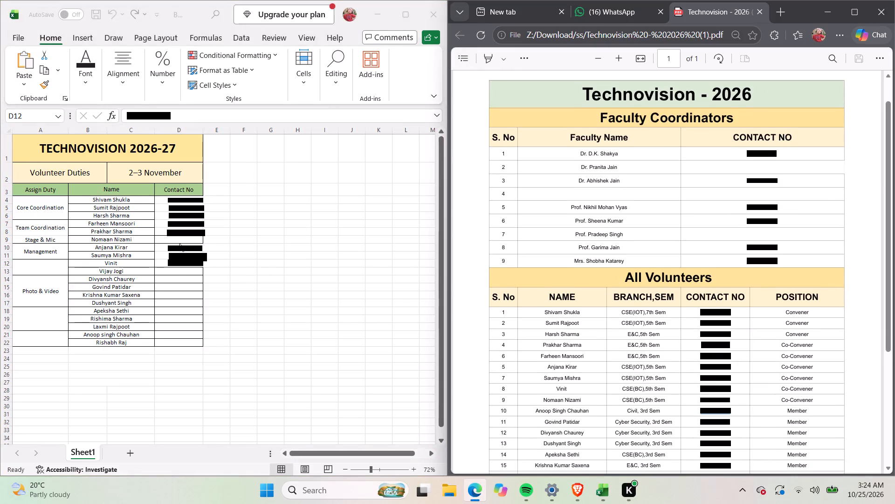
left_click(181, 242)
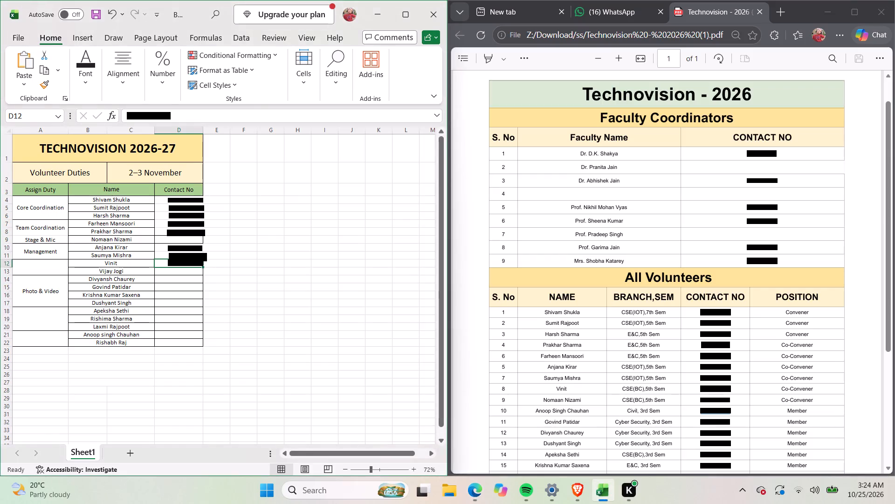
left_click(186, 239)
key("ctrl+v")
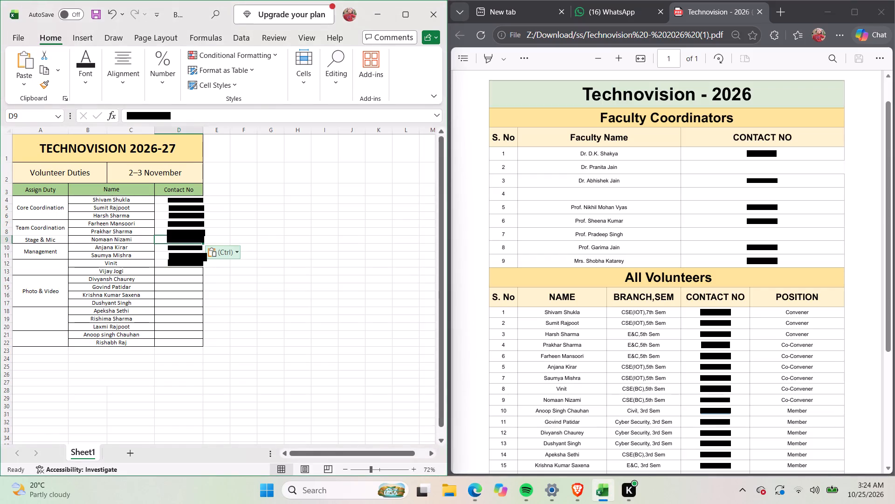
Copy the contact number of volunteer S. No 11 from the PDF into cell D21, the second-to-last volunteer row in Excel.
left_click(736, 421)
left_click(736, 421)
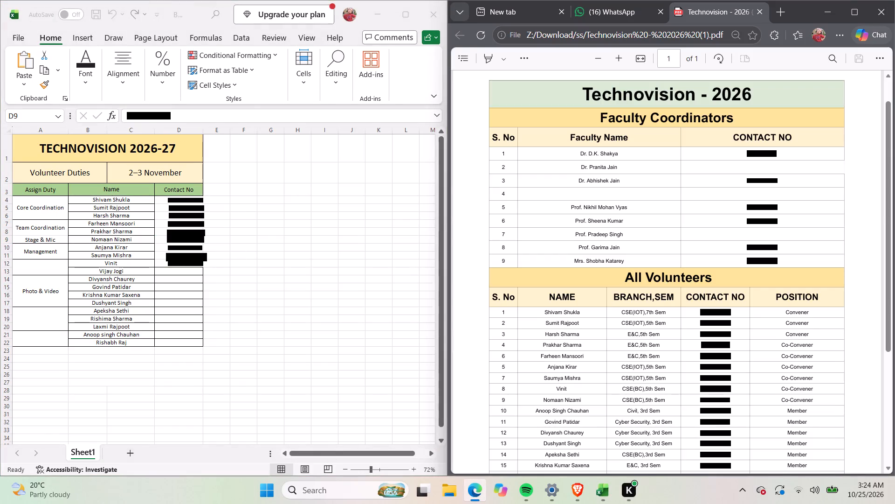
left_click(731, 421)
left_click(731, 421)
double_click(731, 421)
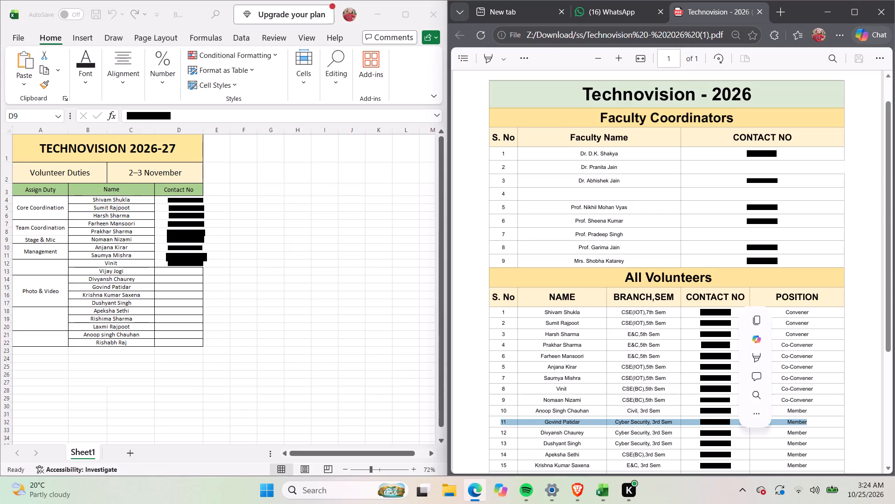
left_click(731, 421)
left_click(731, 421)
key("ctrl+c")
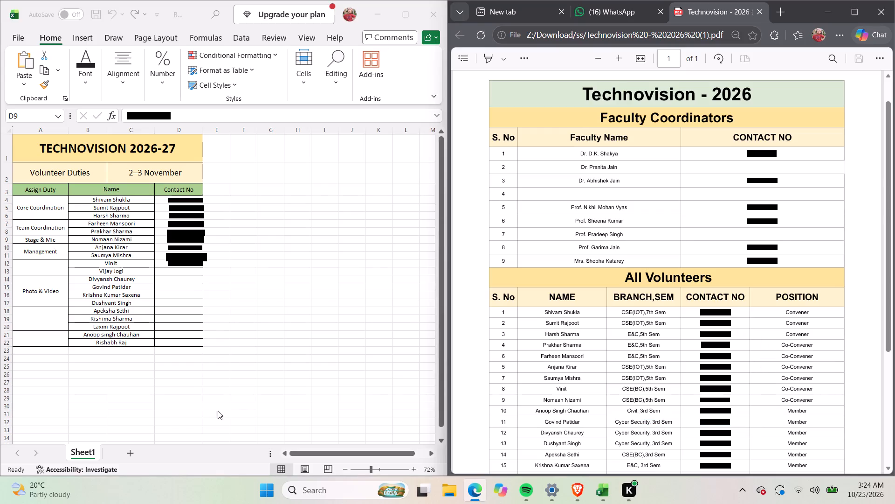
left_click(179, 331)
left_click(178, 336)
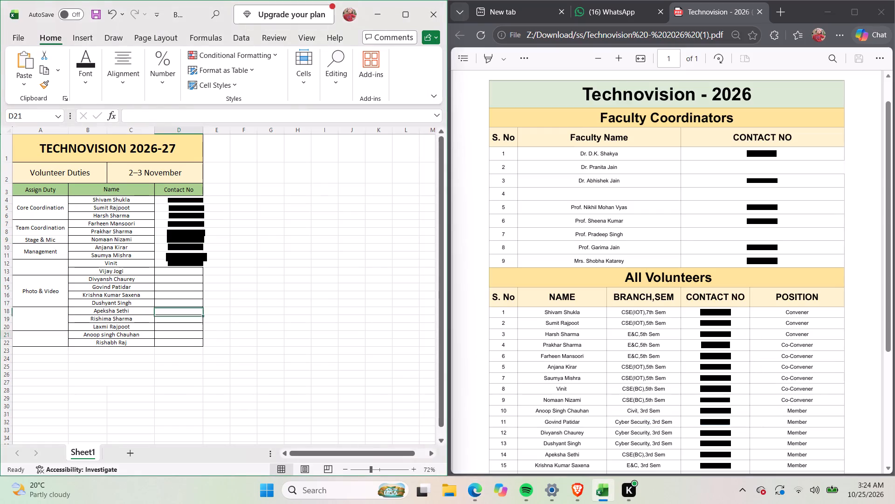
key("ctrl+v")
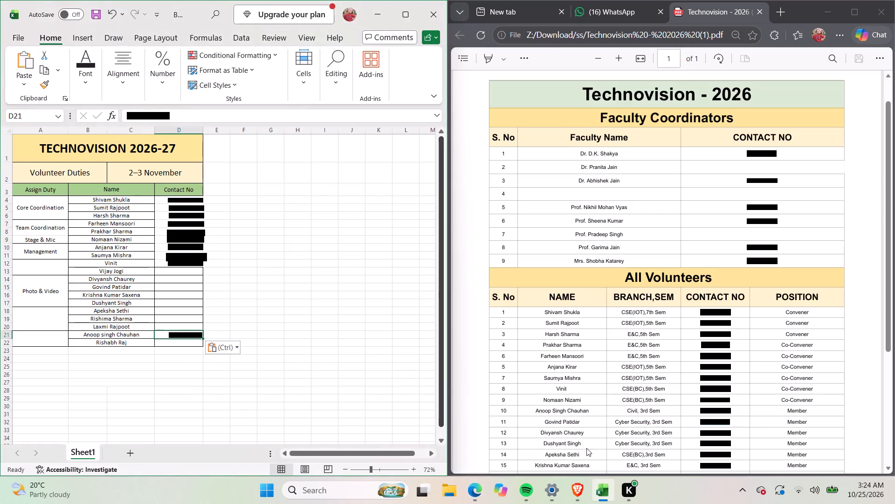
Copy the contact number of volunteer S. No 12 from the PDF into cell D14, the first Photo & Video row in Excel.
scroll(649, 459, "down", 1)
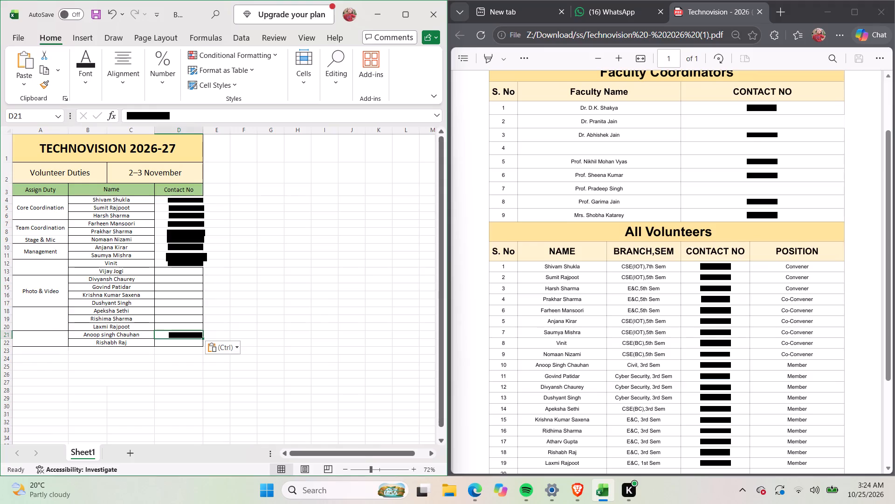
left_click(732, 387)
left_click(732, 387)
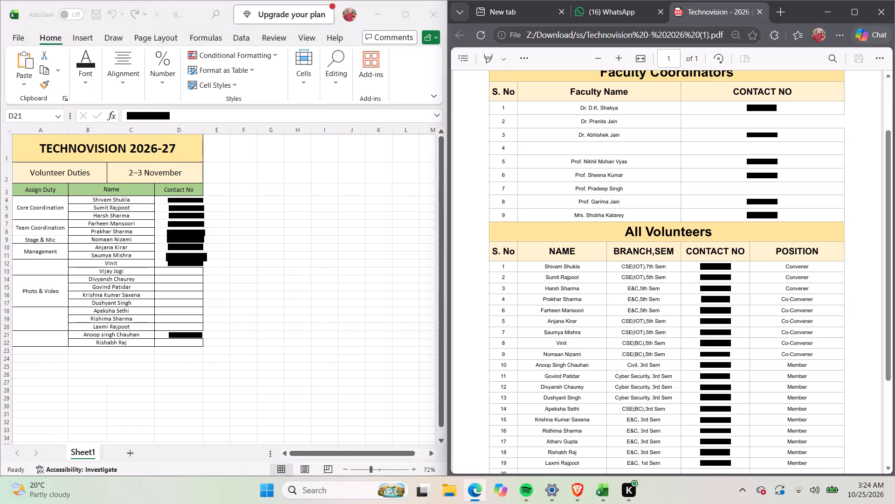
left_click(732, 387)
double_click(732, 387)
key("ctrl+c")
left_click(170, 277)
left_click(170, 279)
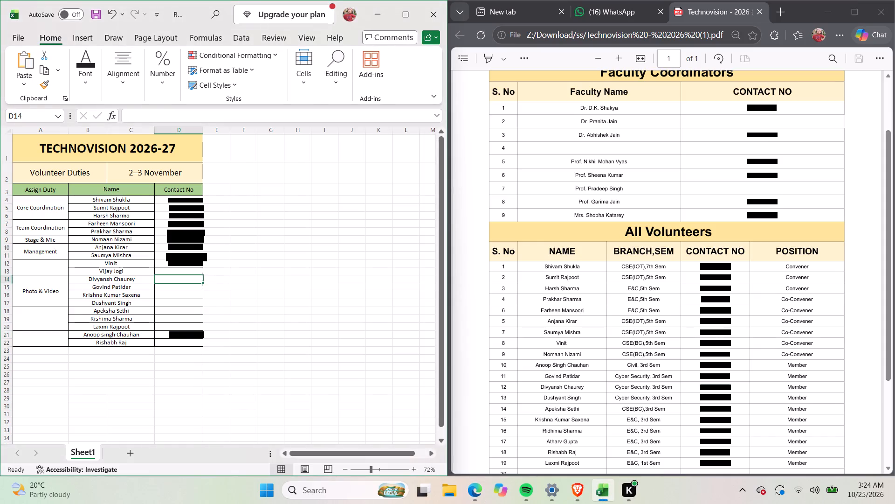
key("ctrl+v")
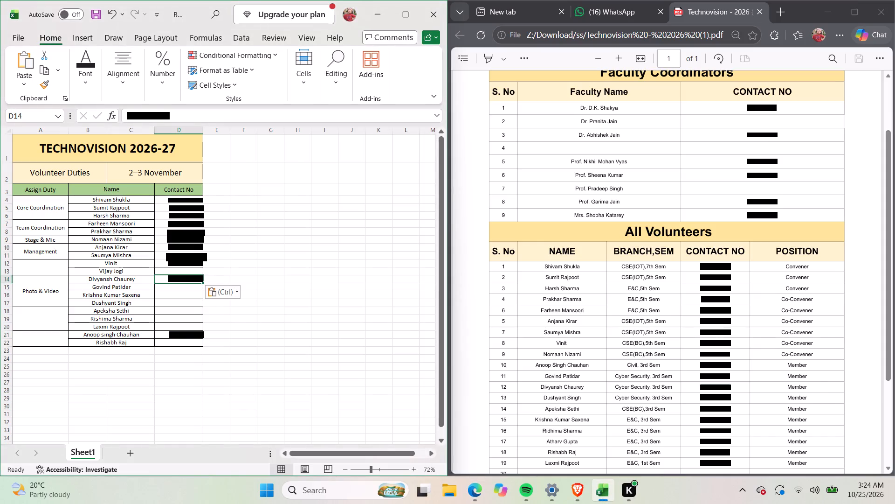
Copy the contact number of volunteer S. No 13 from the PDF into cell D17, the fourth Photo & Video row in Excel.
left_click(734, 402)
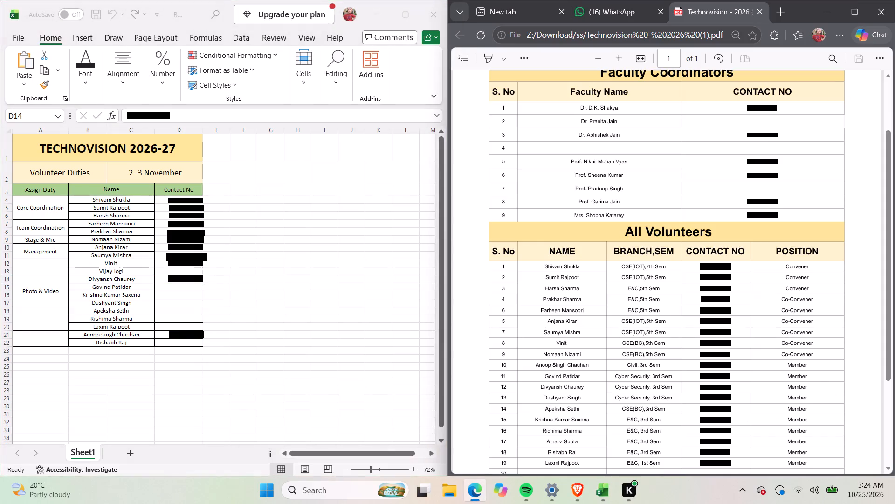
double_click(731, 395)
key("ctrl+c")
left_click(183, 302)
left_click(183, 302)
left_click(183, 302)
key("ctrl+v")
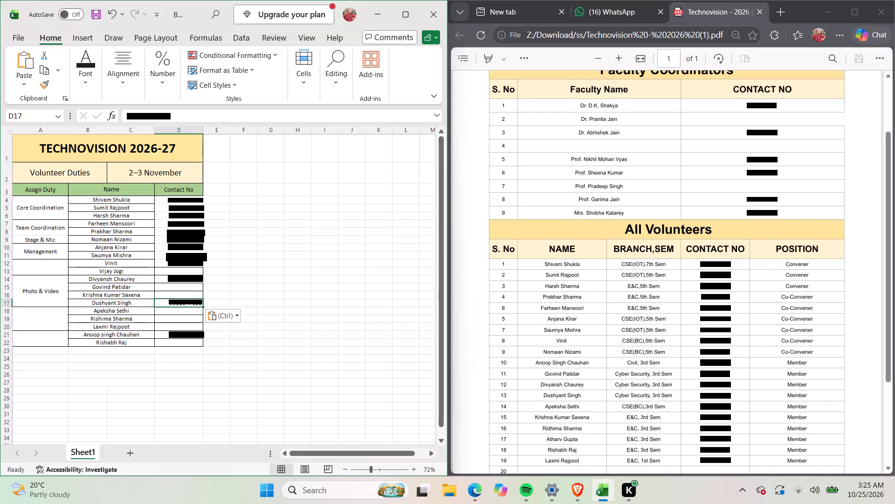
Copy the contact number of volunteer S. No 12 from the PDF into cell D15, the second Photo & Video row in Excel.
double_click(732, 385)
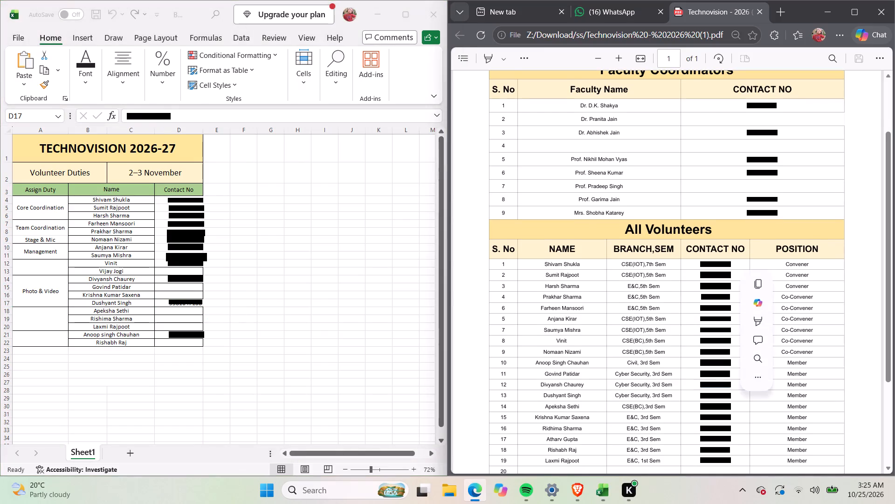
key("ctrl+c")
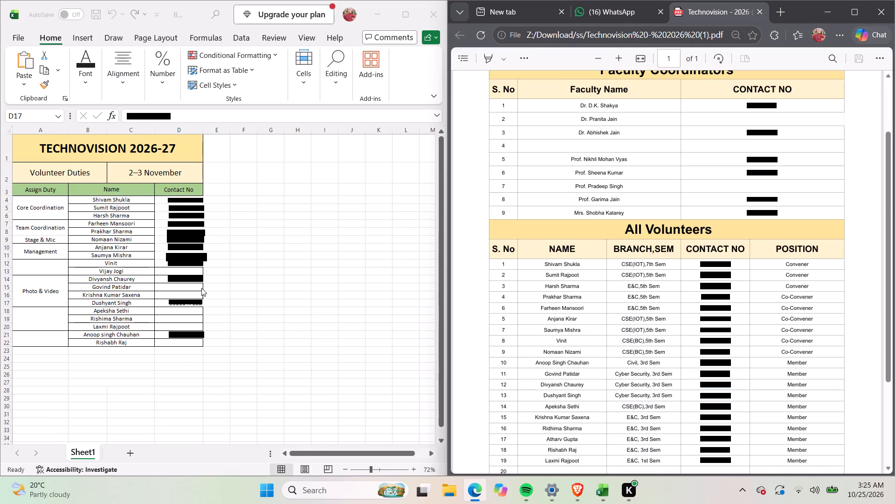
left_click(193, 287)
left_click(193, 287)
left_click(193, 287)
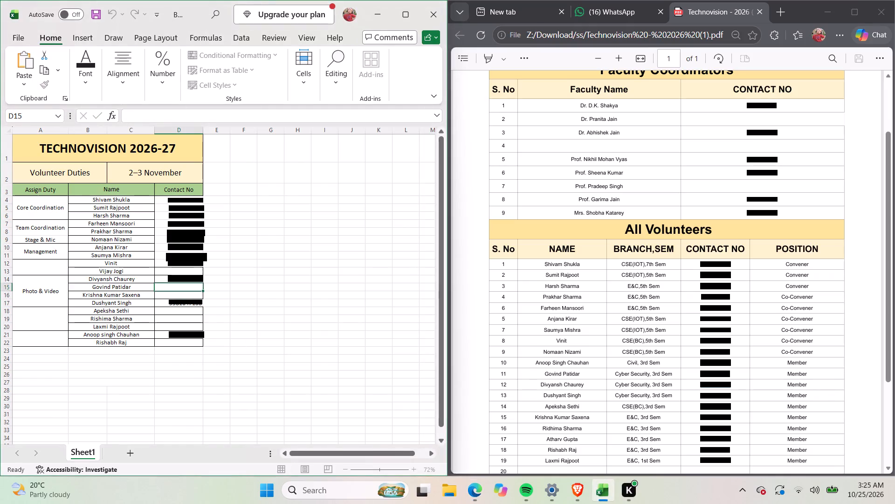
key("ctrl+v")
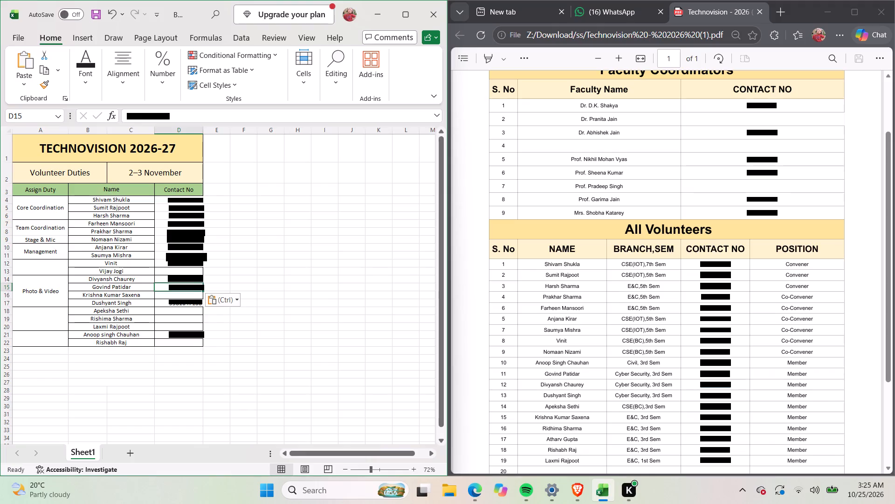
Copy the contact number of volunteer S. No 15 from the PDF into cell D16, the third Photo & Video row in Excel.
double_click(730, 417)
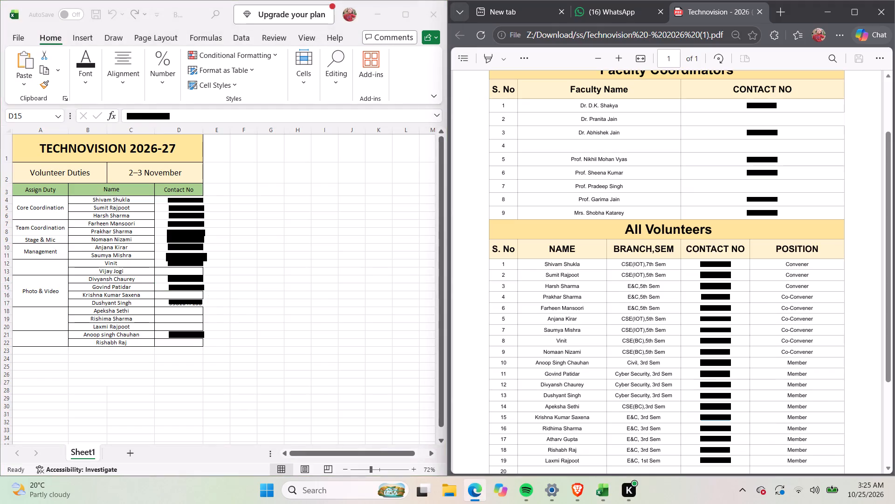
key("ctrl+c")
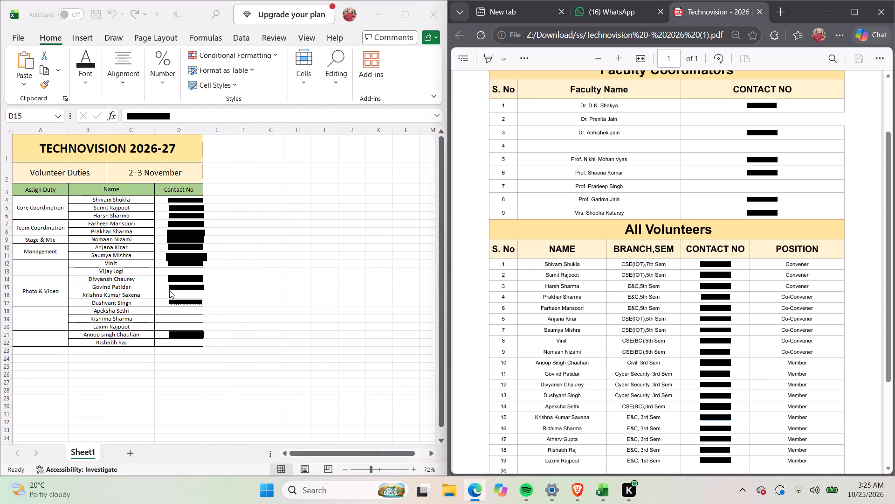
left_click(170, 291)
left_click(175, 296)
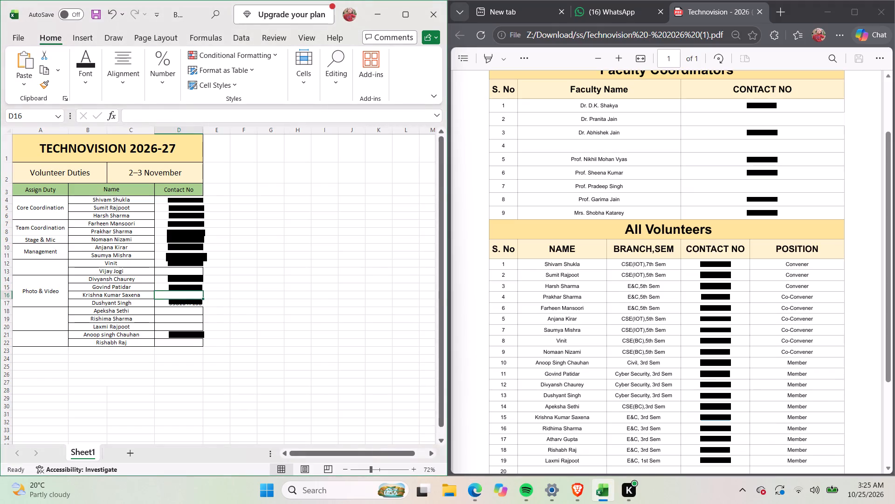
key("ctrl+v")
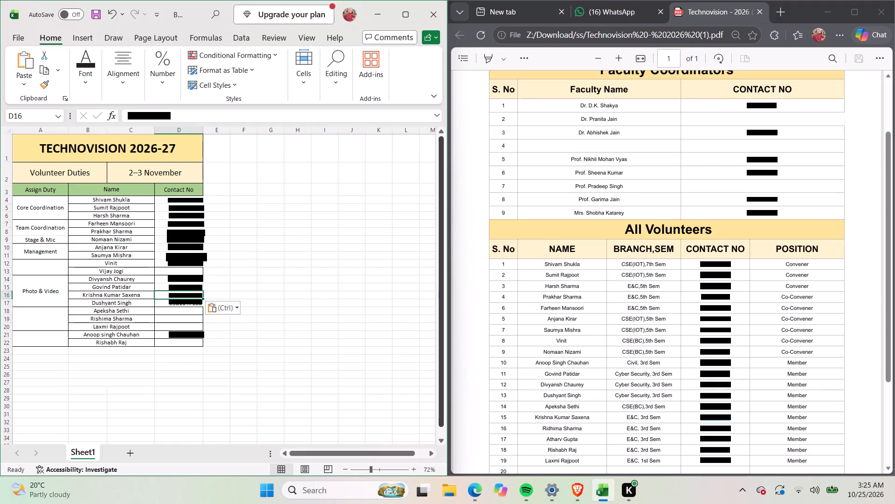
Copy the contact number of volunteer S. No 14 from the PDF into cell D18, just below the Photo & Video rows in Excel.
double_click(730, 406)
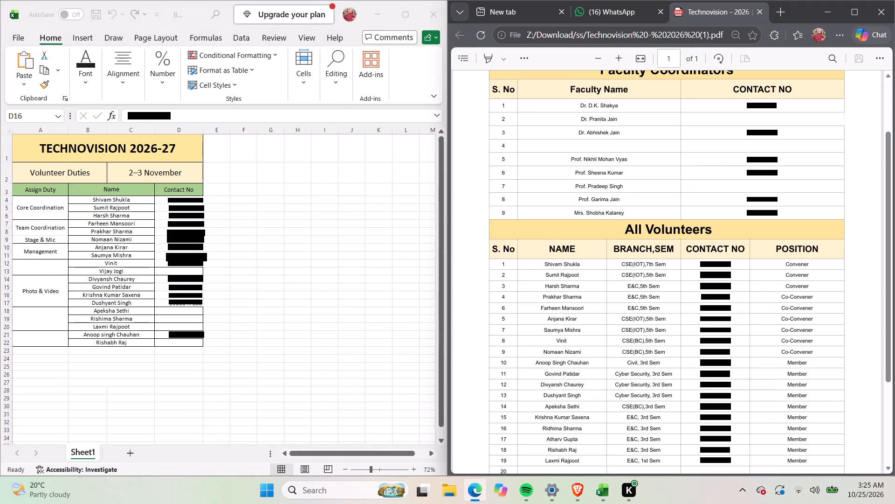
key("ctrl+c")
left_click(189, 310)
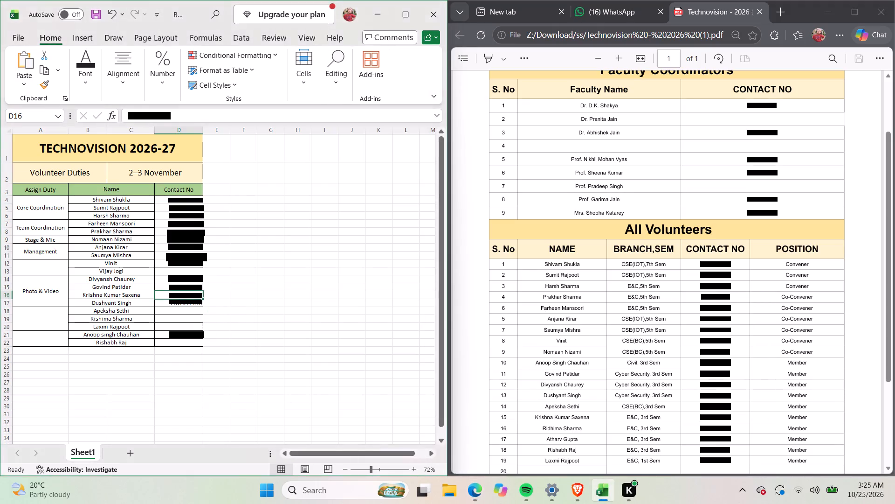
left_click(189, 310)
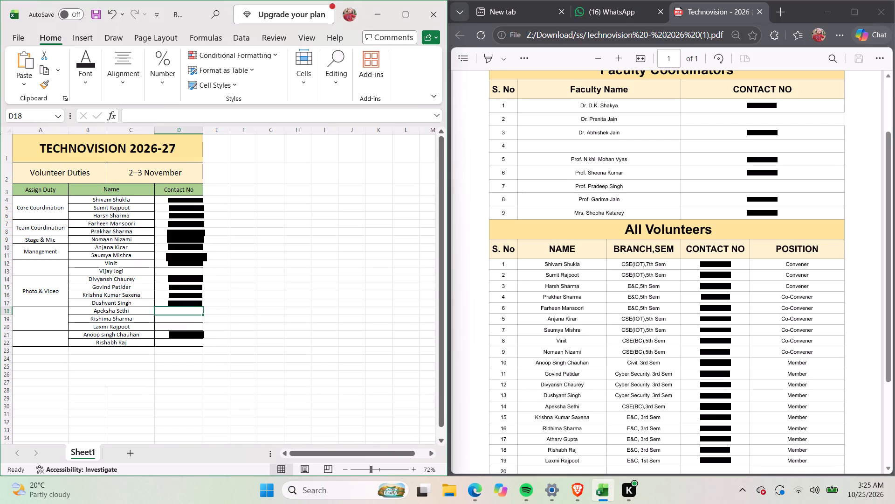
key("ctrl+v")
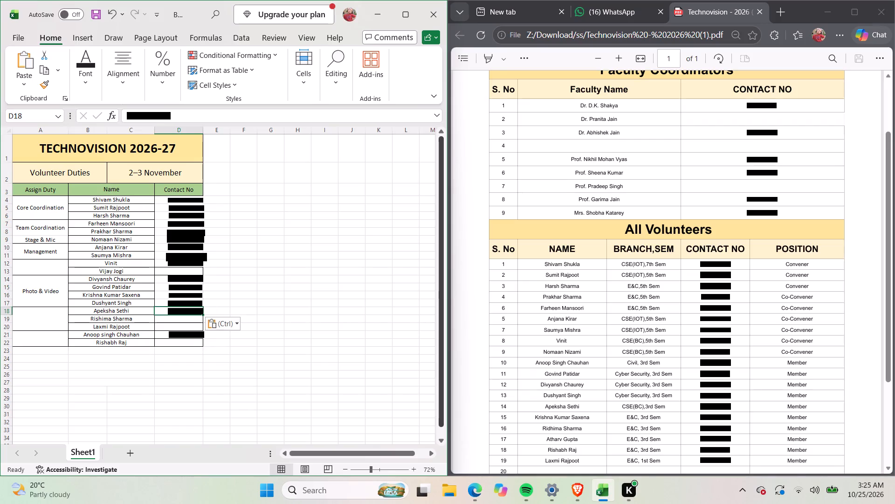
Copy the contact number of volunteer S. No 16 from the PDF into cell D19 in Excel.
left_click(731, 424)
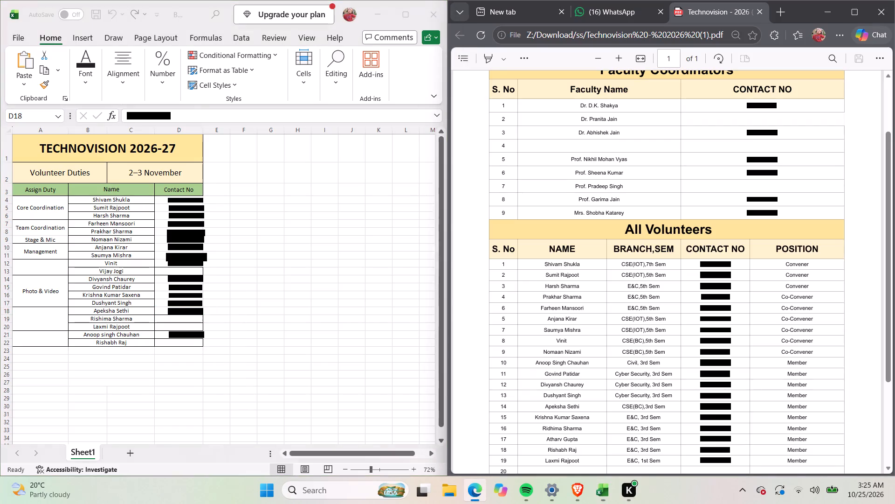
left_click(731, 424)
left_click(731, 424)
key("ctrl+c")
left_click(194, 317)
left_click(194, 317)
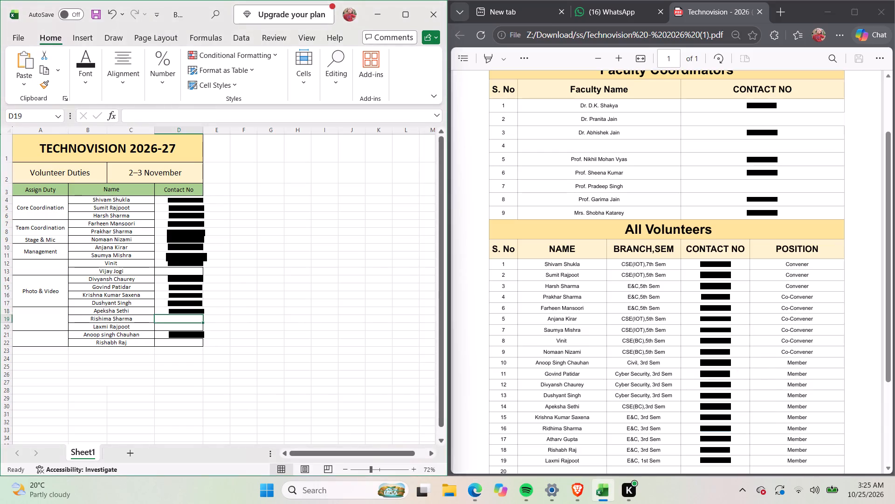
key("ctrl+v")
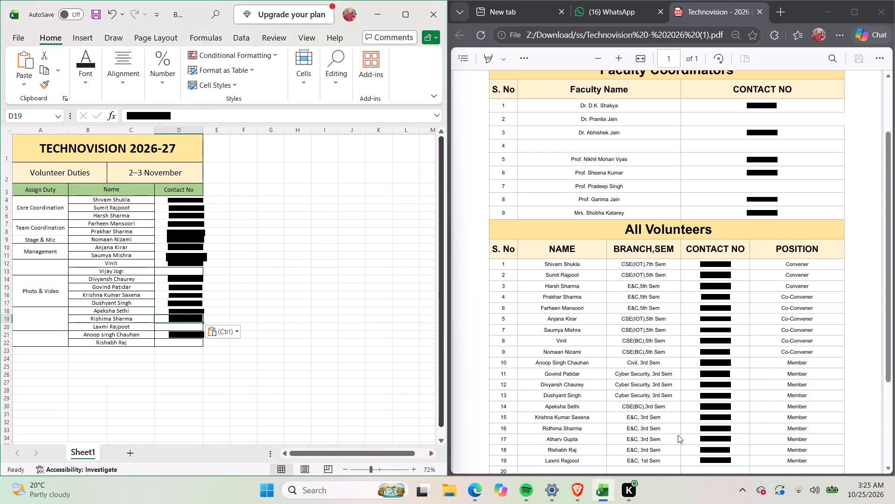
Copy the contact number of volunteer S. No 19 from the PDF into cell D20 in Excel.
double_click(735, 458)
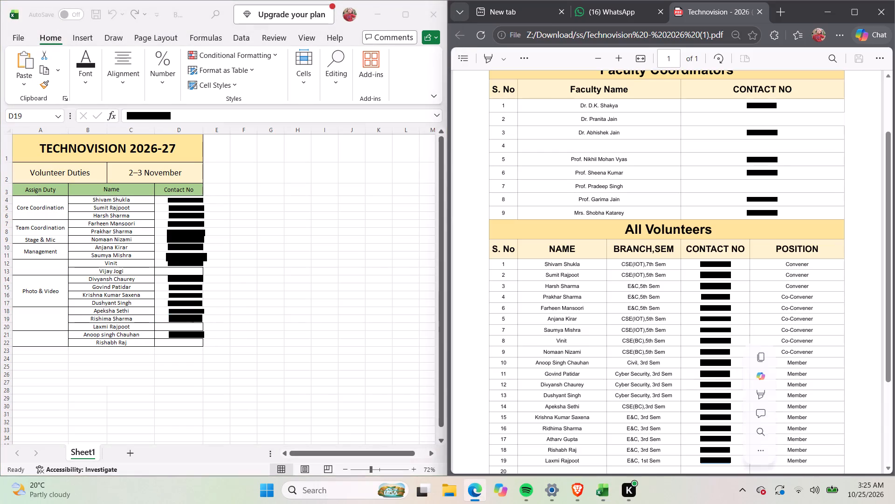
key("ctrl+c")
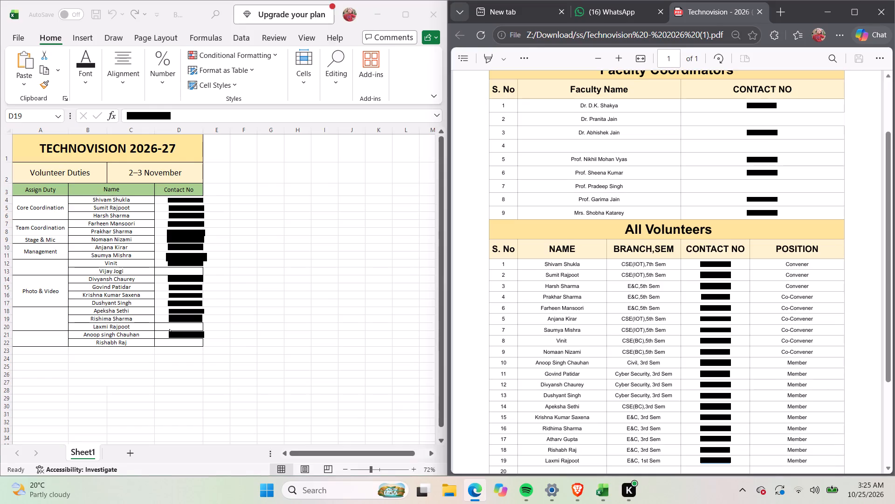
left_click(169, 329)
left_click(169, 329)
key("ctrl+v")
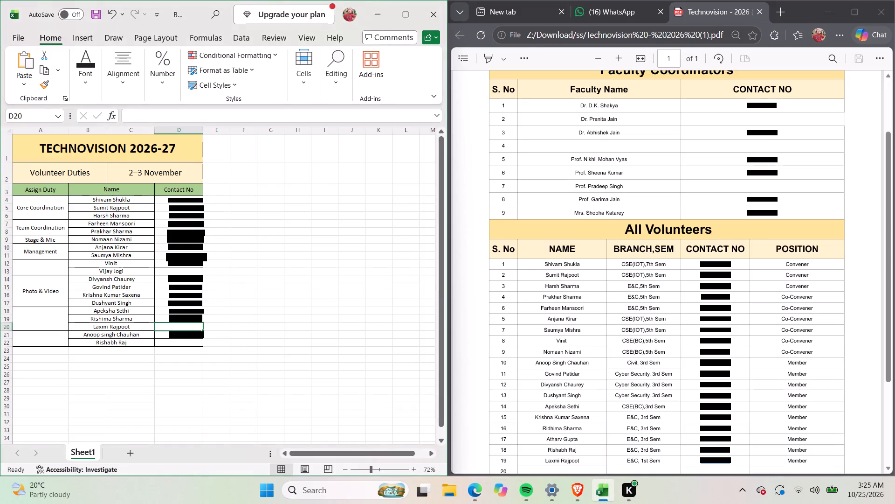
Copy the contact number of volunteer S. No 18 from the PDF into cell D22, the last volunteer row in Excel.
double_click(730, 451)
key("ctrl+c")
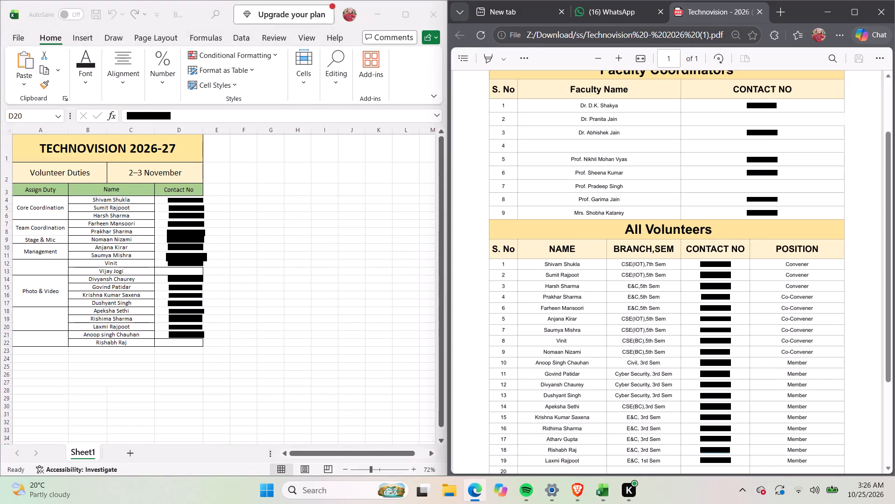
left_click(191, 344)
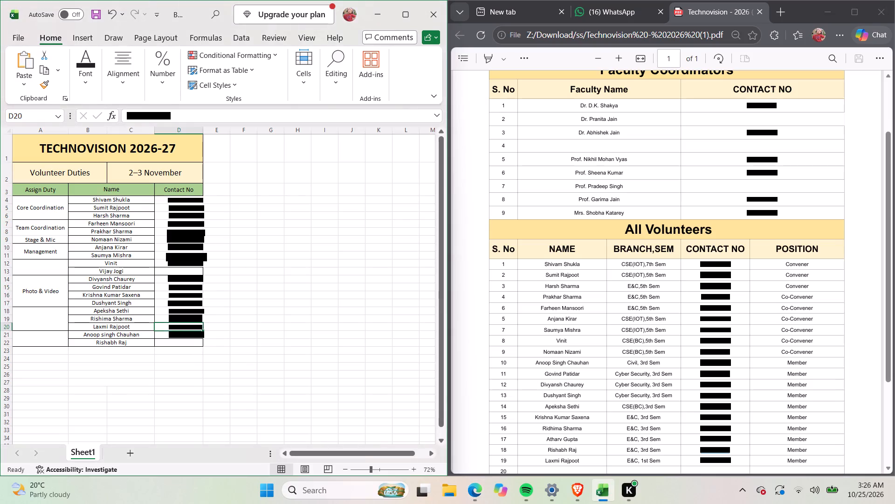
key("ctrl+v")
key("ctrl+z")
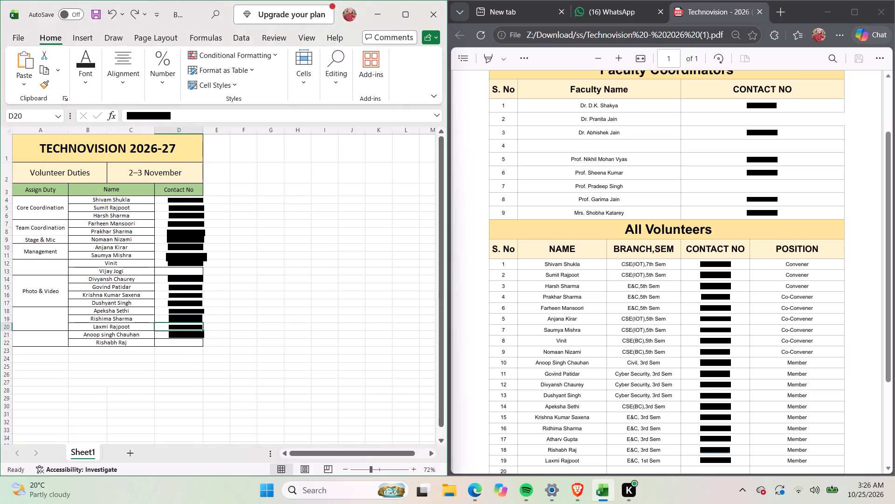
double_click(191, 344)
key("ctrl+v")
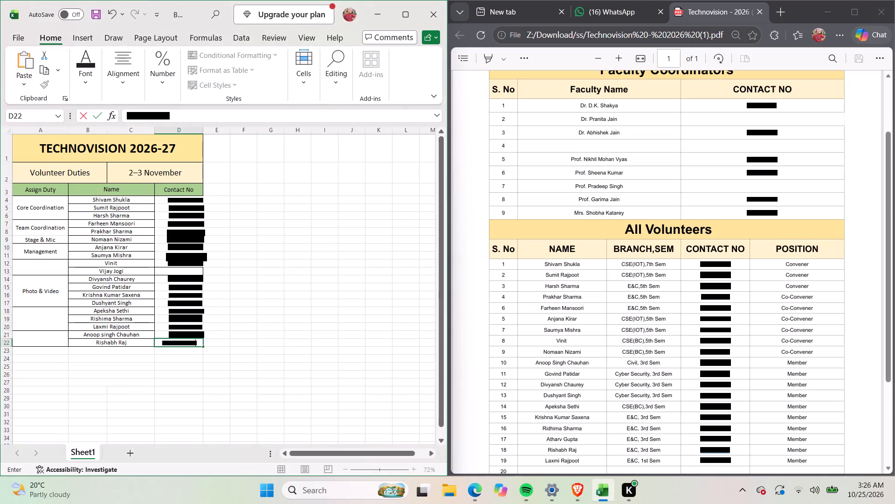
left_click(260, 364)
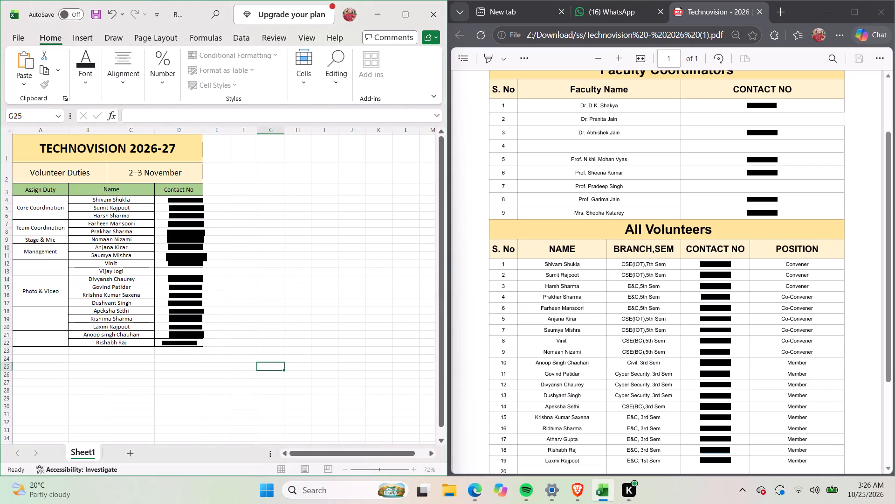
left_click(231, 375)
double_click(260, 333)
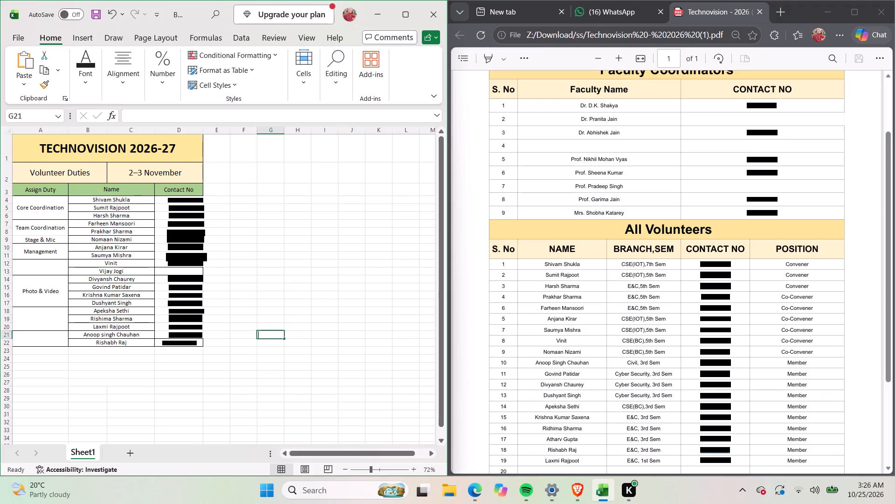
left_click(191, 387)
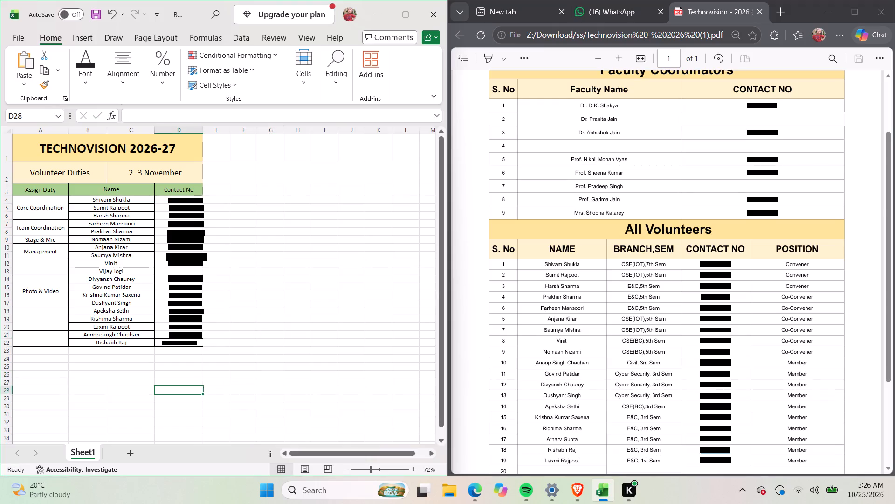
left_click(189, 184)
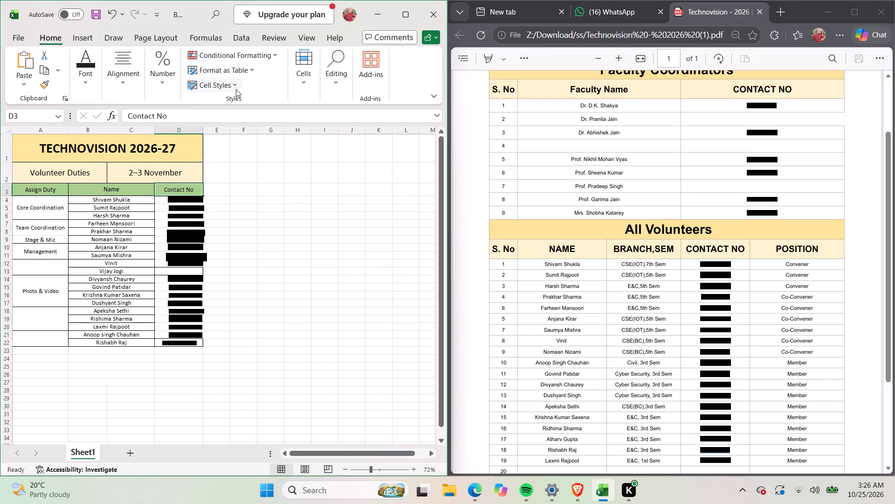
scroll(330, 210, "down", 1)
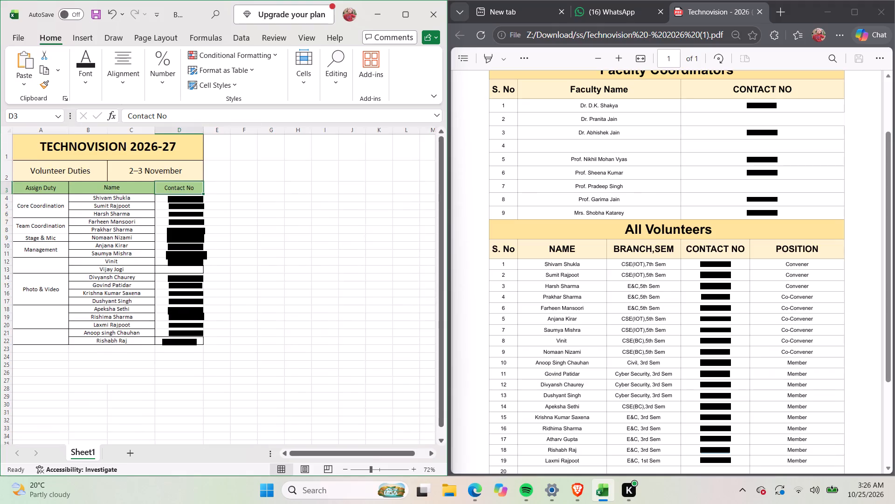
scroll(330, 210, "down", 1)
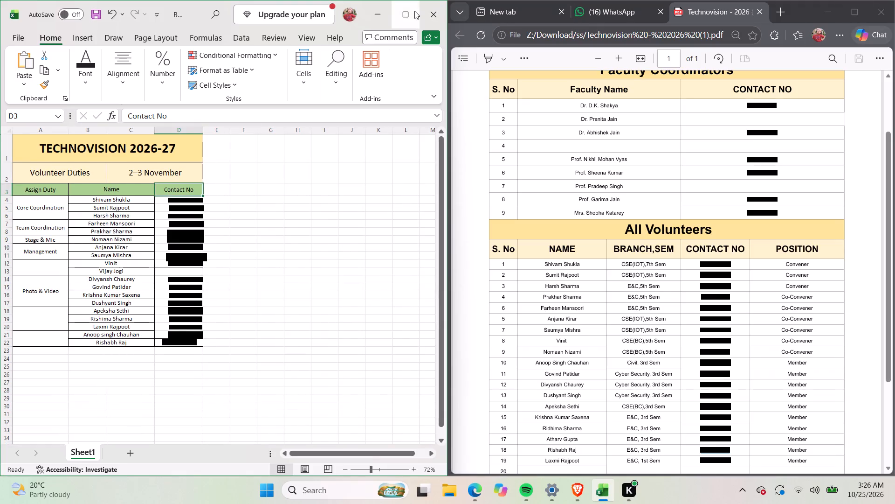
Maximize the Excel window to fill the screen.
left_click(414, 11)
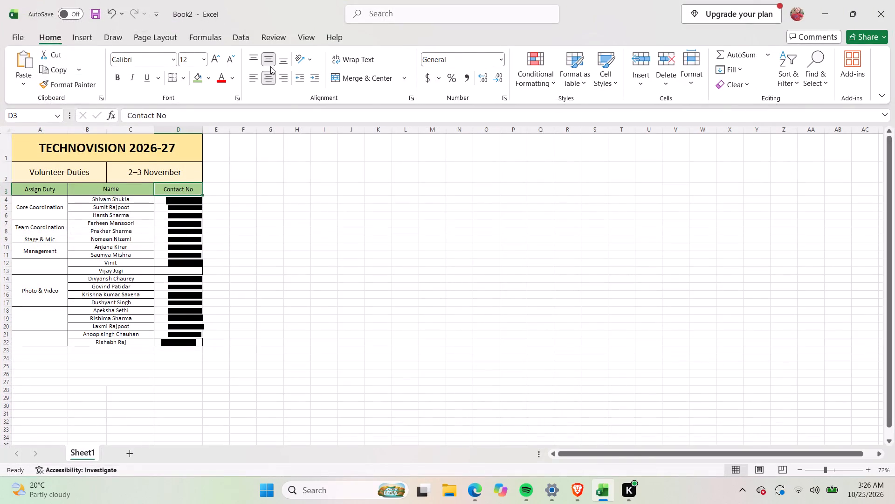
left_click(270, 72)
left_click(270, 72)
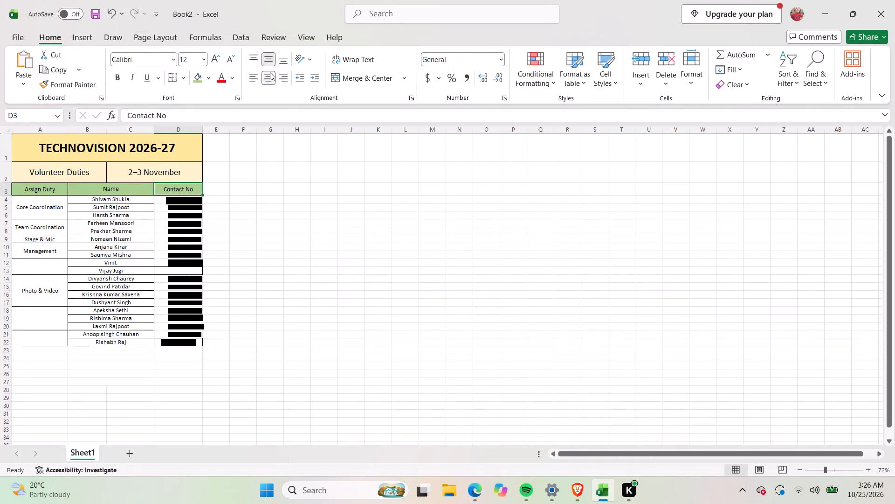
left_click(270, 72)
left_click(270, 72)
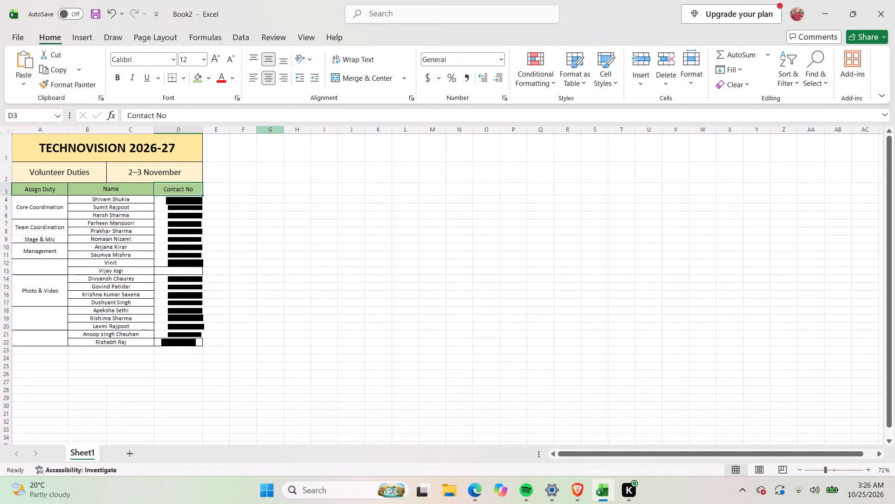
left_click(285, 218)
Centre the contact numbers horizontally in cells D4 to D25.
left_click_drag(180, 365, 186, 206)
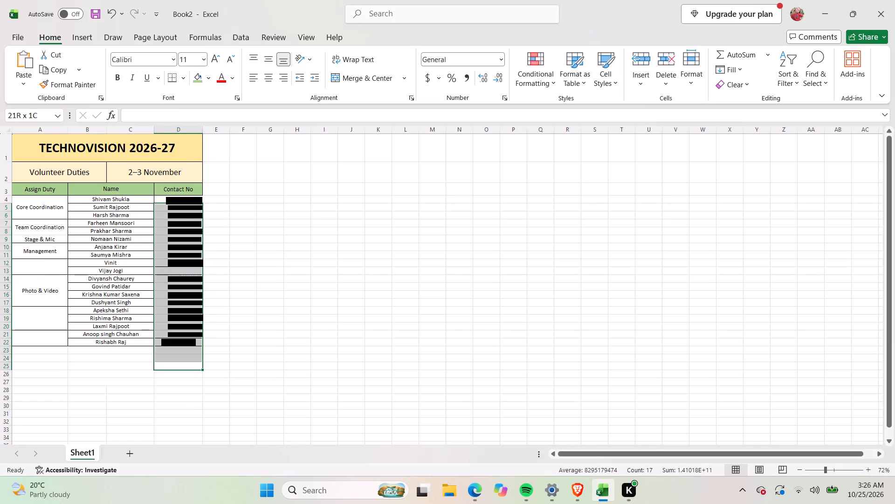
left_click_drag(186, 206, 186, 203)
left_click(269, 72)
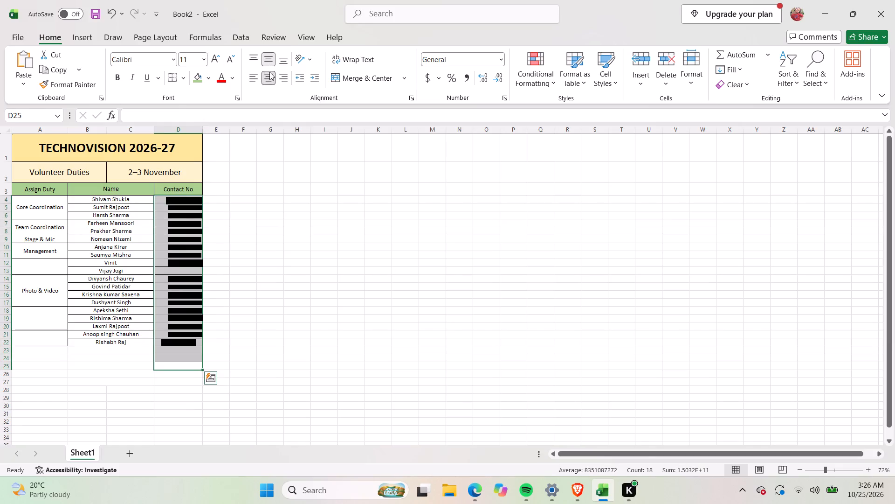
left_click(269, 72)
left_click(303, 154)
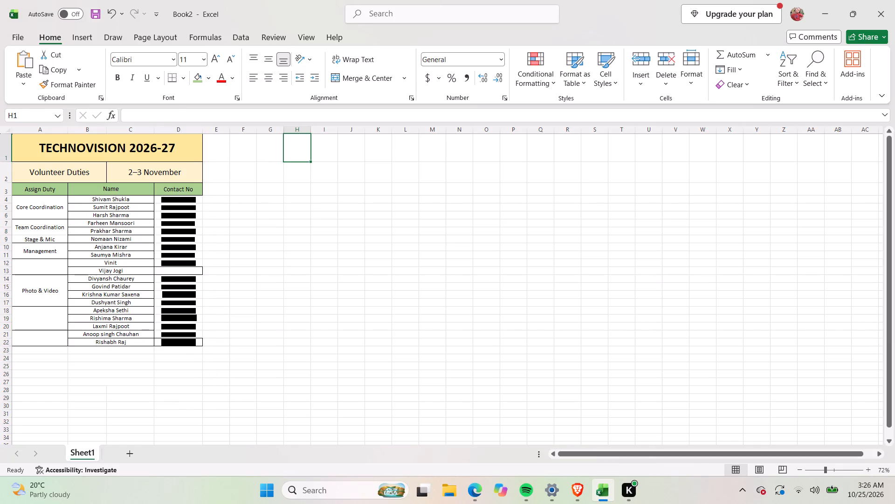
Apply middle vertical alignment to the contact number cells D4 to D25, with horizontal centring.
left_click_drag(177, 368, 188, 203)
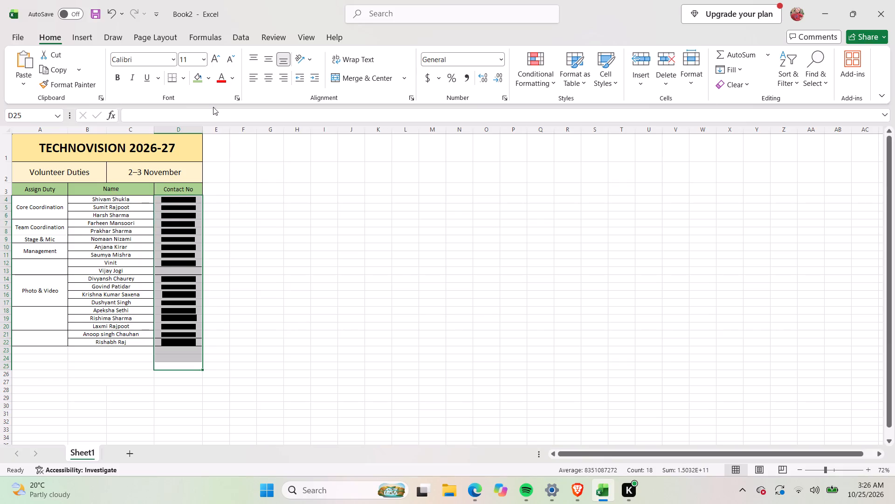
left_click(269, 55)
left_click(269, 55)
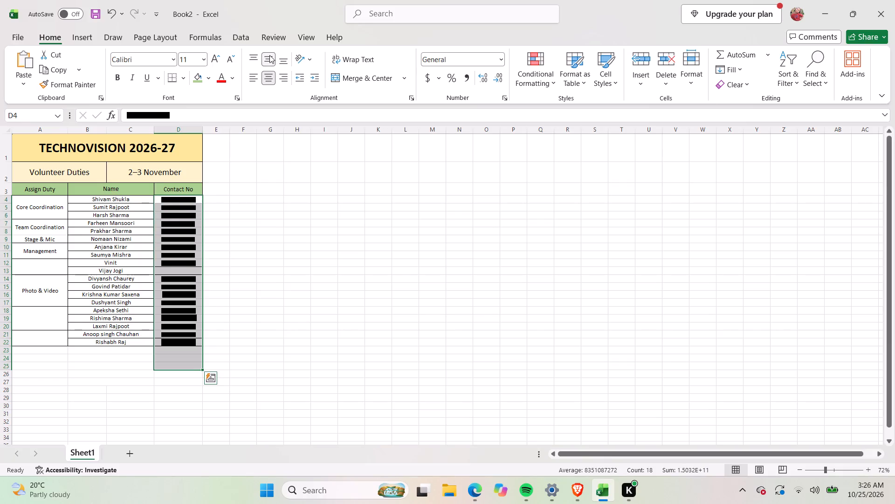
left_click(269, 55)
left_click(269, 55)
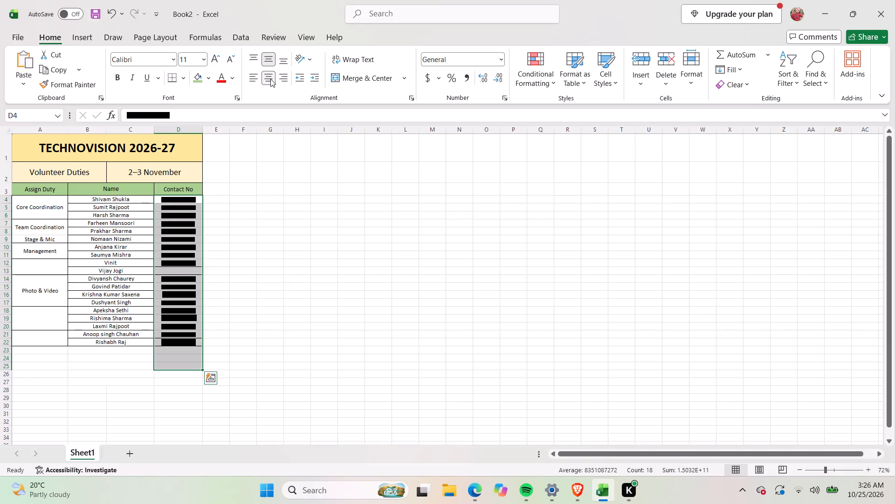
left_click(270, 79)
left_click(270, 79)
left_click(294, 269)
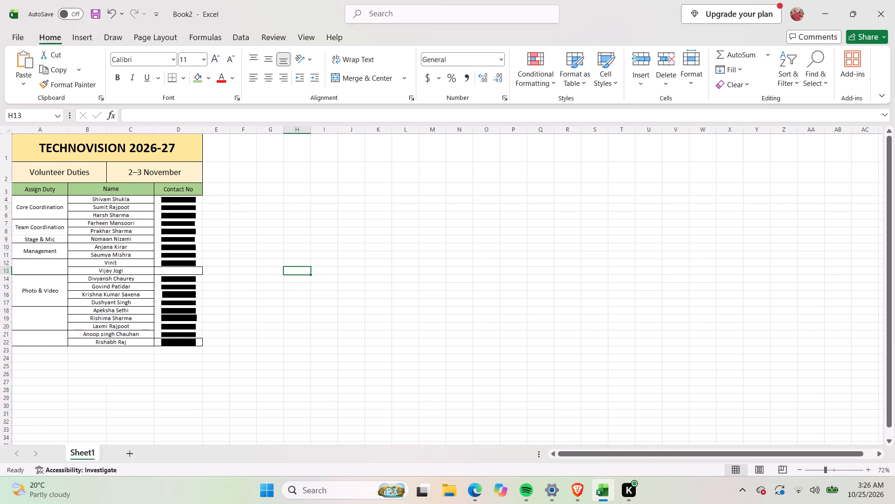
Apply a thick outside border to the empty cell H13 and replace it with the All Borders style.
scroll(294, 269, "right", 1)
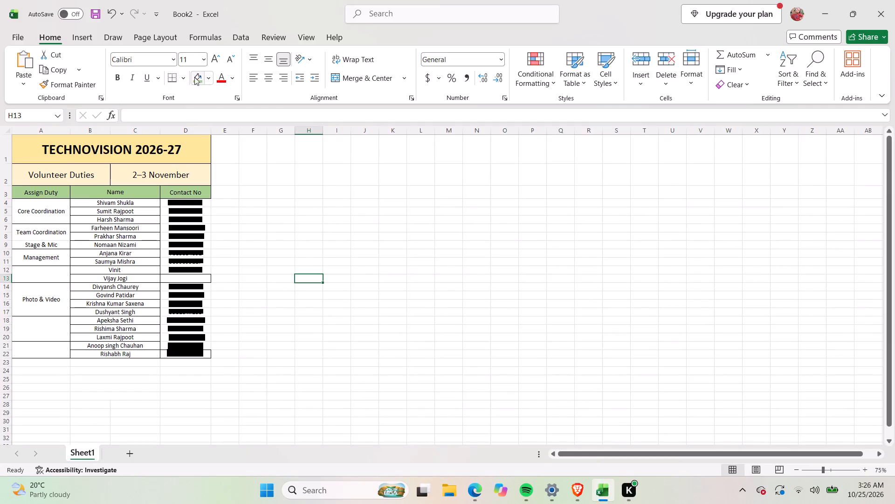
left_click(182, 80)
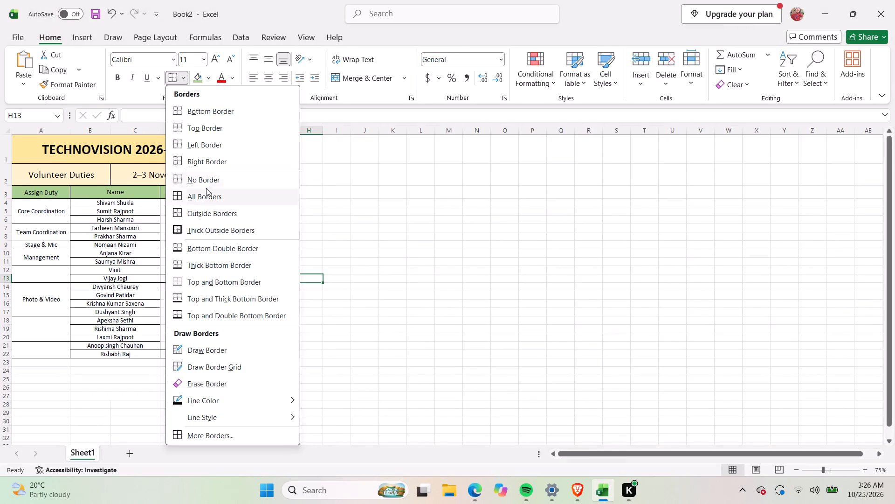
left_click(214, 233)
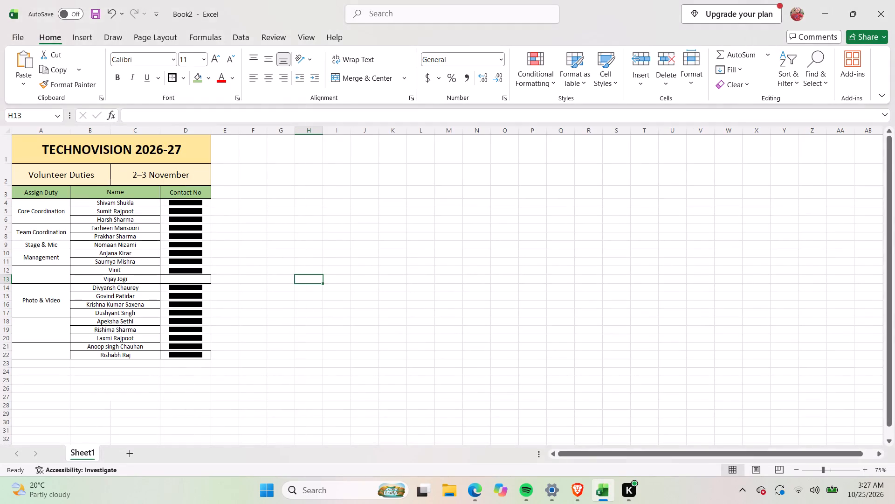
left_click(181, 84)
left_click(213, 193)
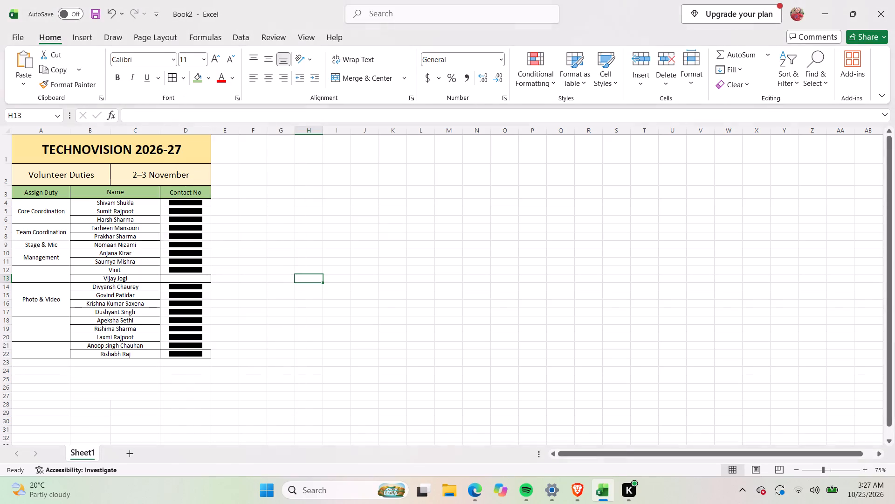
left_click(242, 238)
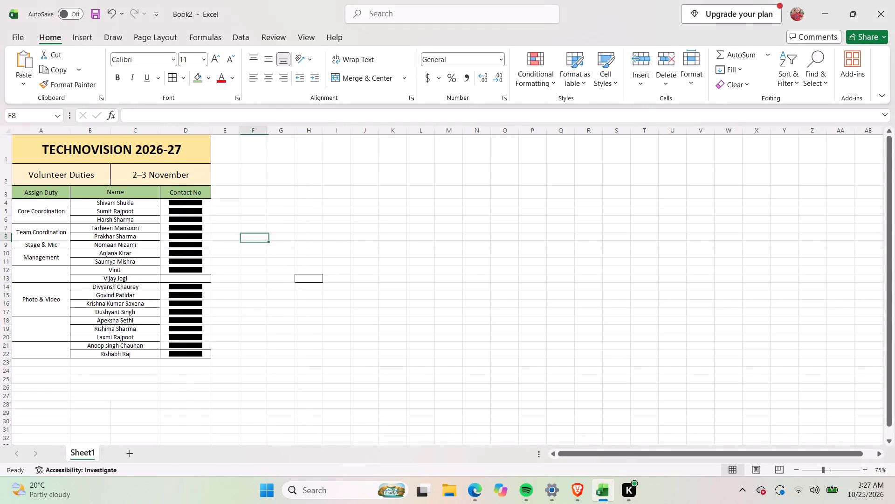
Apply All Borders to the whole duty table, from the title in A1 to the last contact cell D22.
left_click(25, 145)
left_click_drag(25, 145, 154, 340)
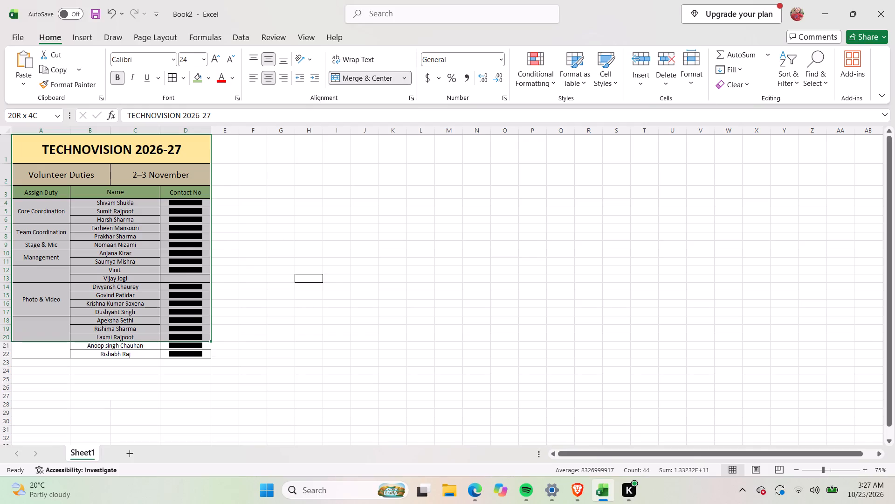
left_click_drag(154, 340, 154, 346)
left_click(182, 79)
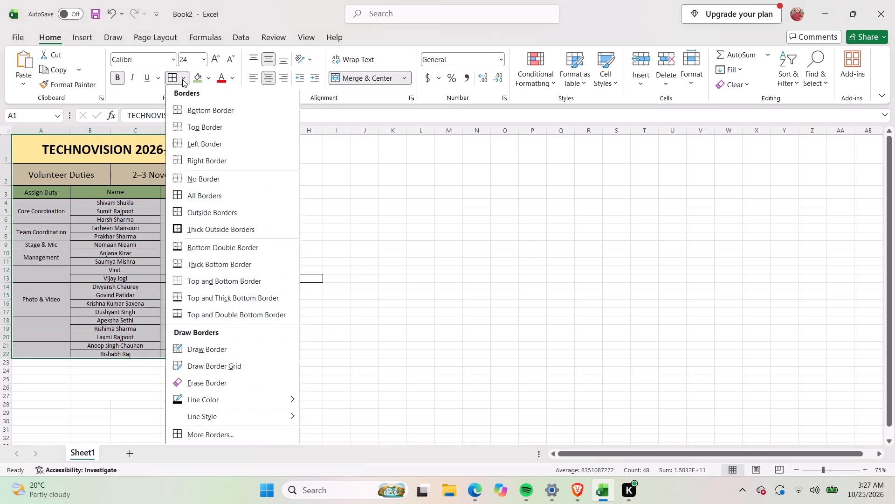
left_click(199, 192)
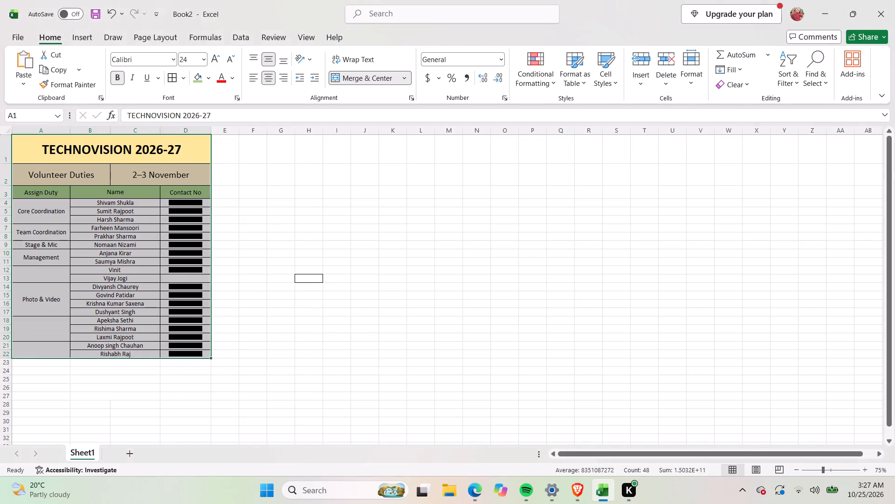
left_click(312, 237)
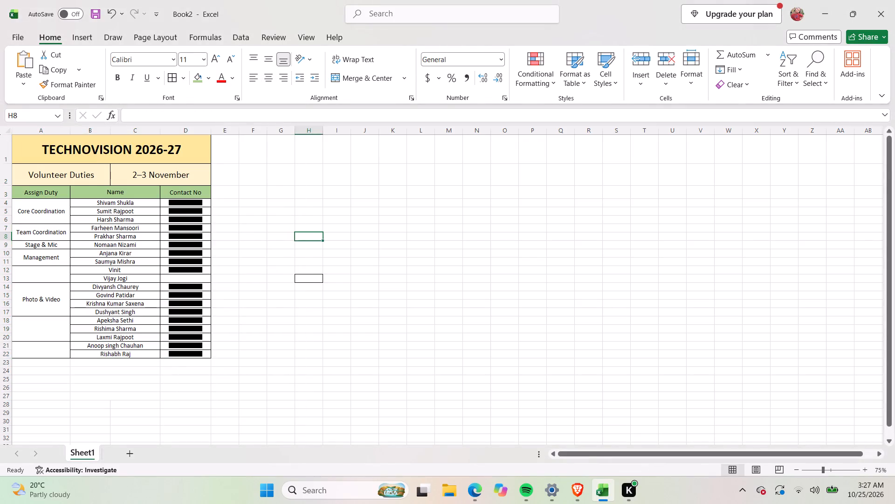
left_click(305, 355)
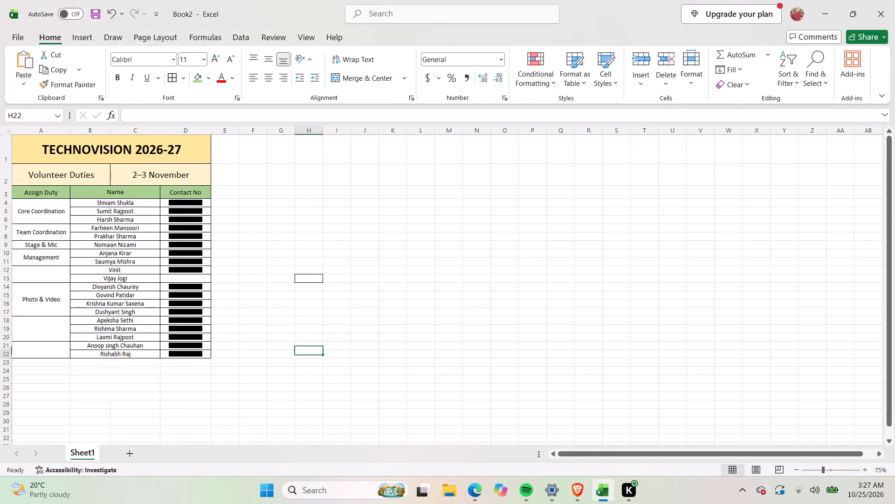
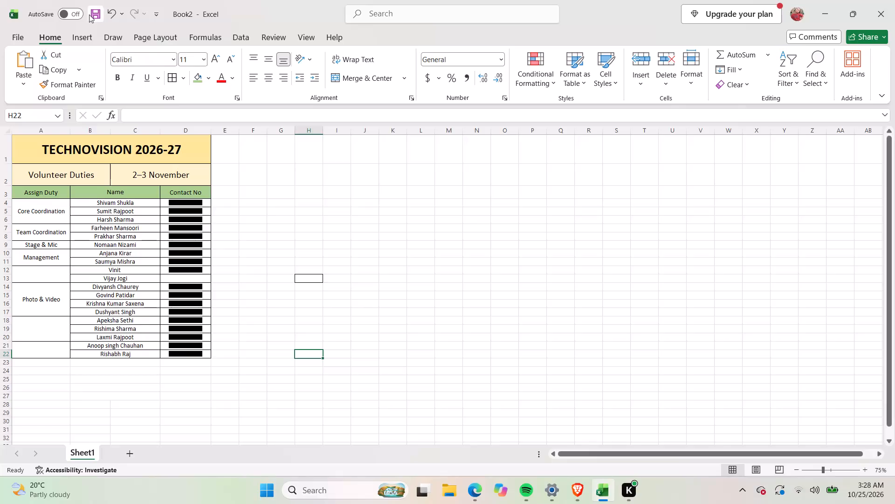
Save the workbook as Book2 in the OneDrive Documents folder.
left_click(89, 14)
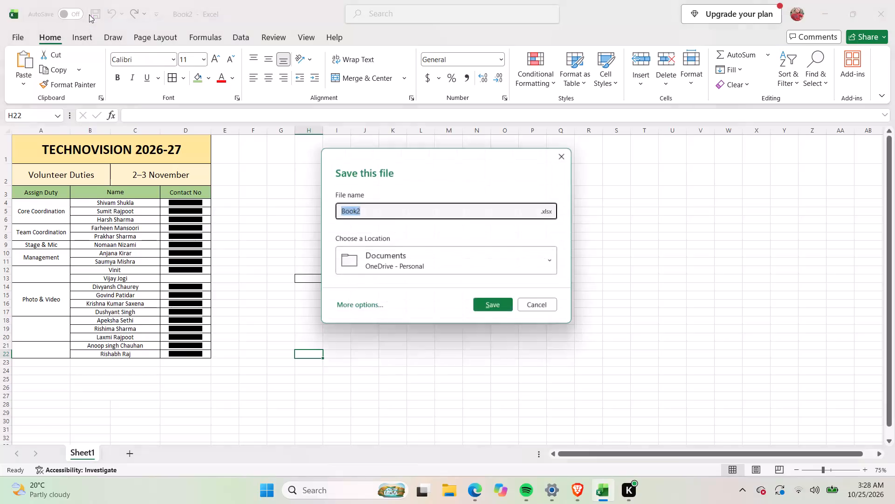
left_click(490, 308)
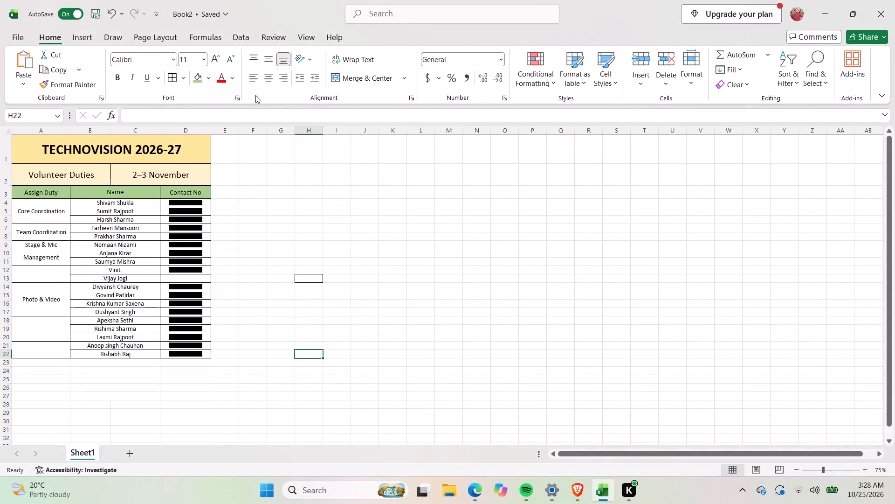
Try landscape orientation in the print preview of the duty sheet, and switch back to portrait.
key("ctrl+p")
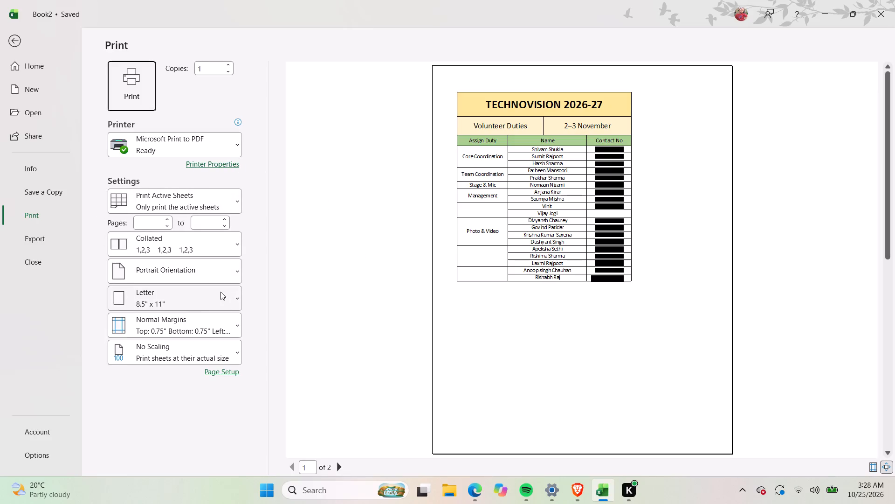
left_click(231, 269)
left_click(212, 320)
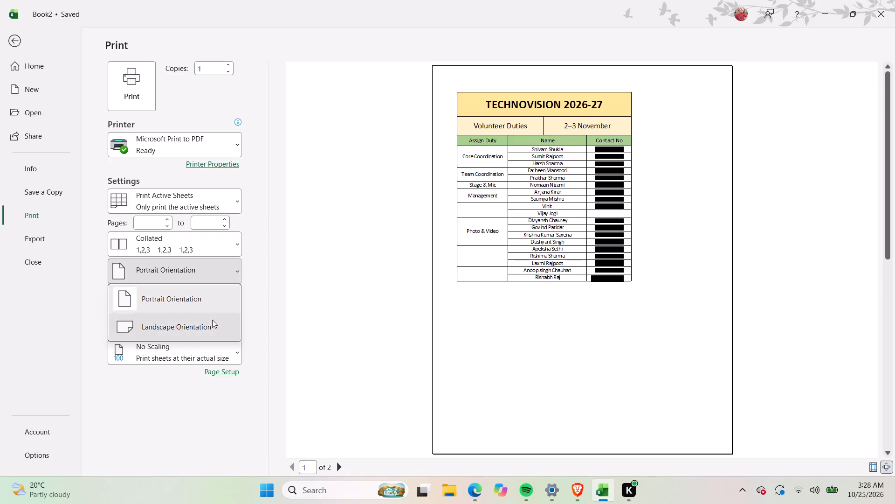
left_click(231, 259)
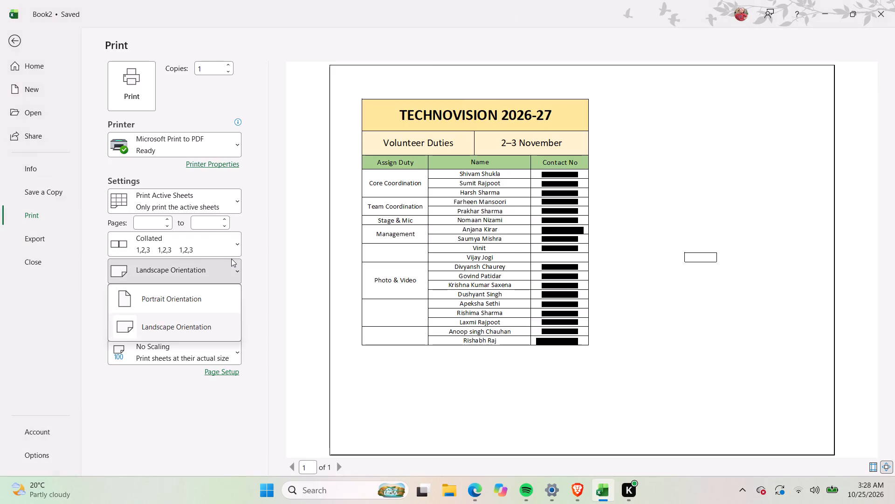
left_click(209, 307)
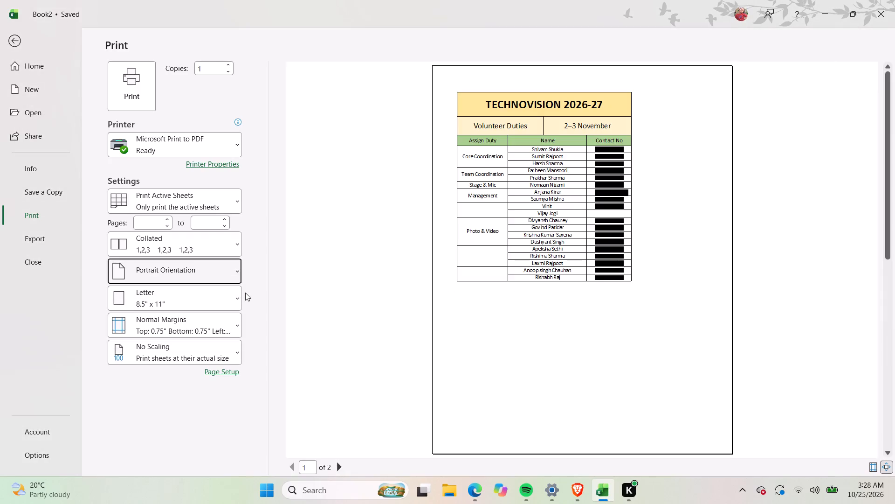
Choose Normal margins for the printout and set its scaling to Fit Sheet on One Page.
left_click(215, 333)
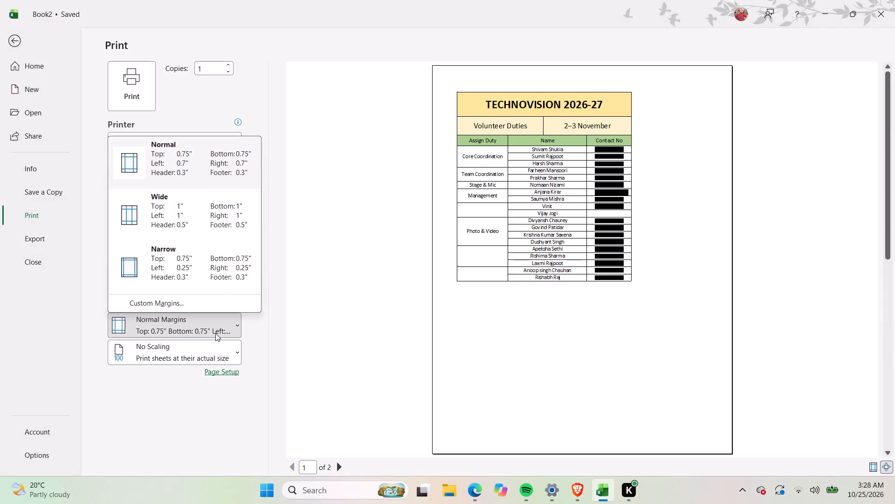
left_click(218, 166)
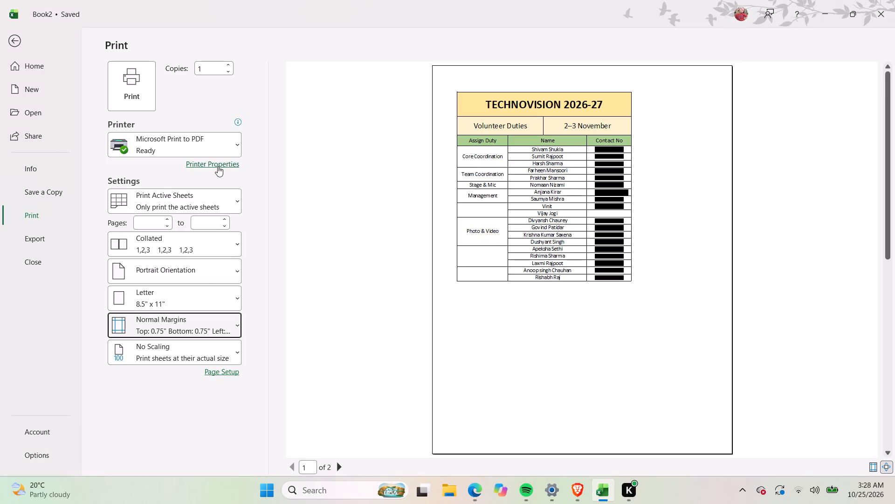
left_click(192, 345)
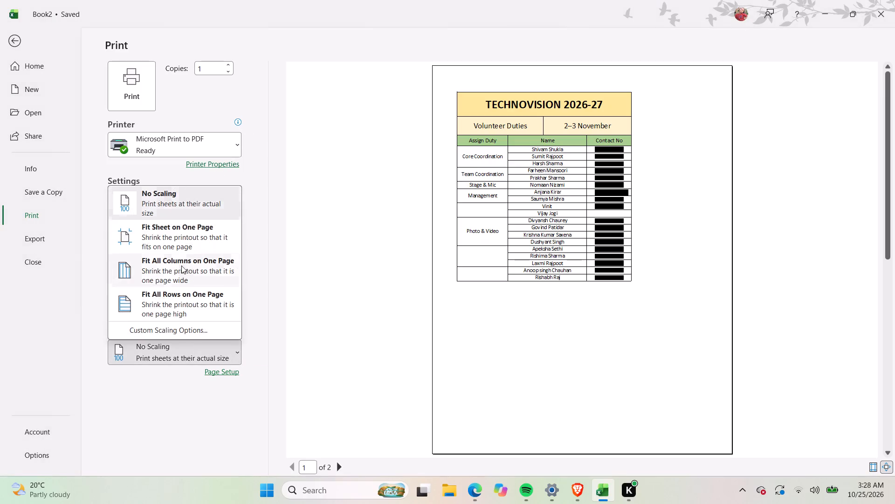
left_click(198, 245)
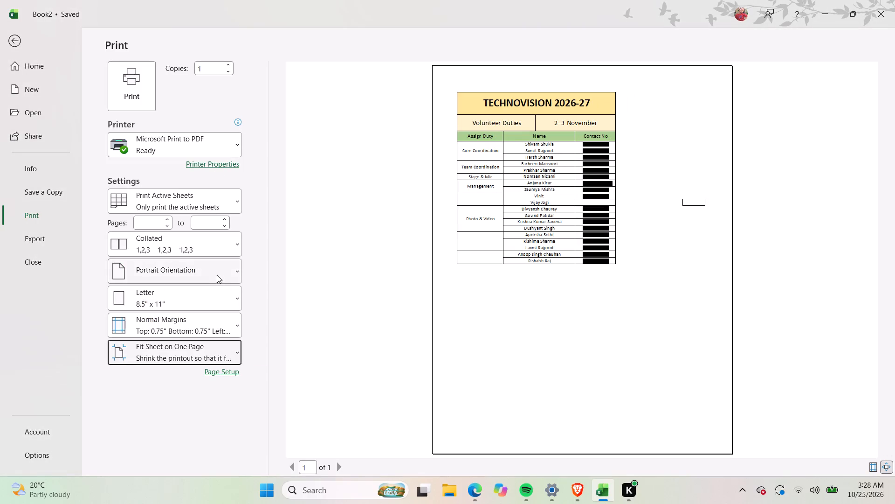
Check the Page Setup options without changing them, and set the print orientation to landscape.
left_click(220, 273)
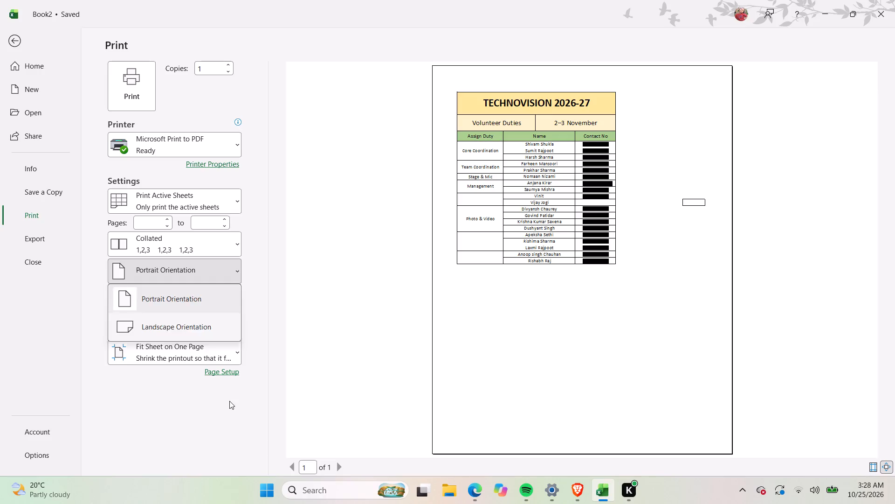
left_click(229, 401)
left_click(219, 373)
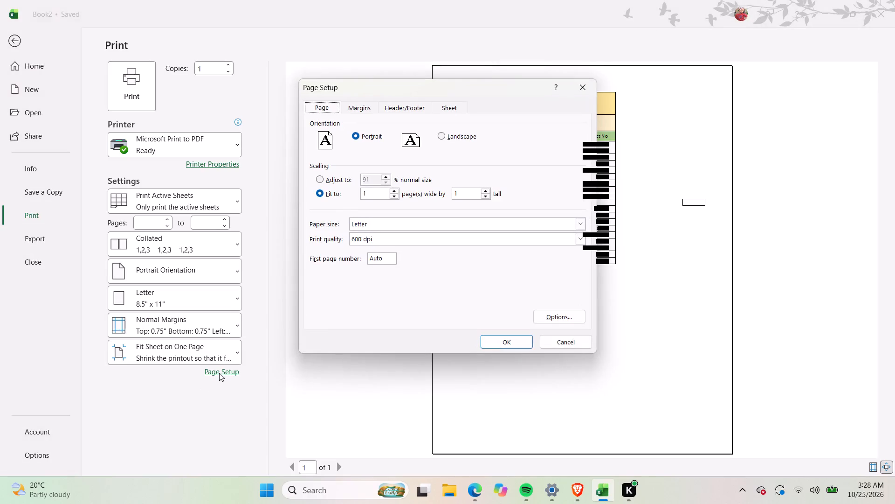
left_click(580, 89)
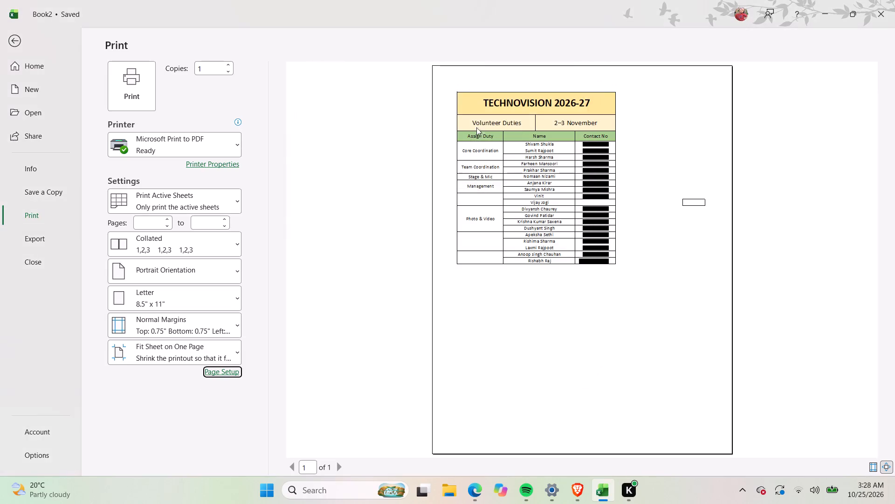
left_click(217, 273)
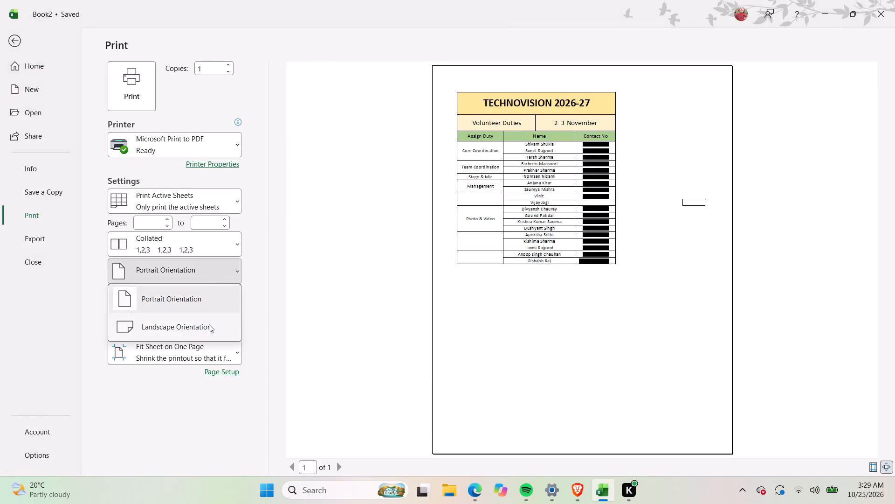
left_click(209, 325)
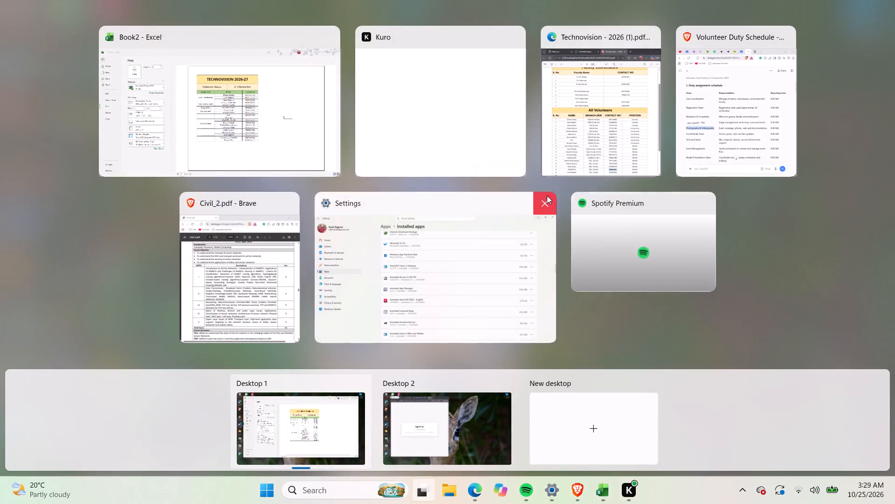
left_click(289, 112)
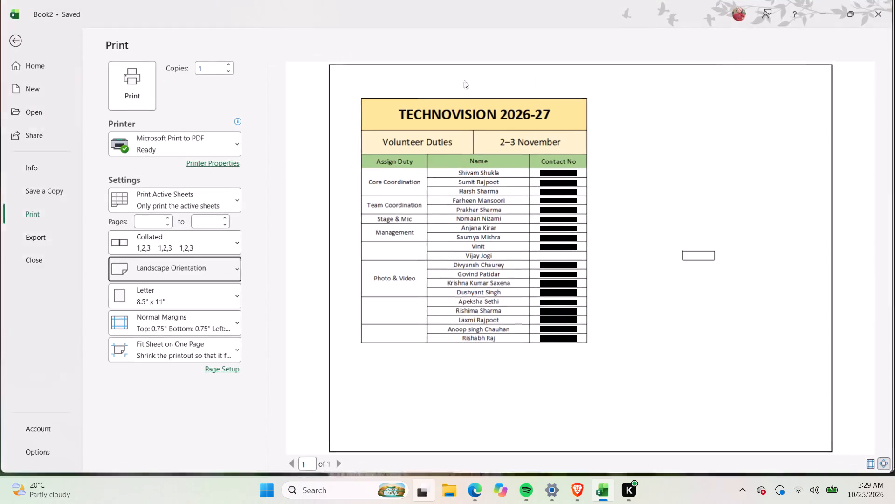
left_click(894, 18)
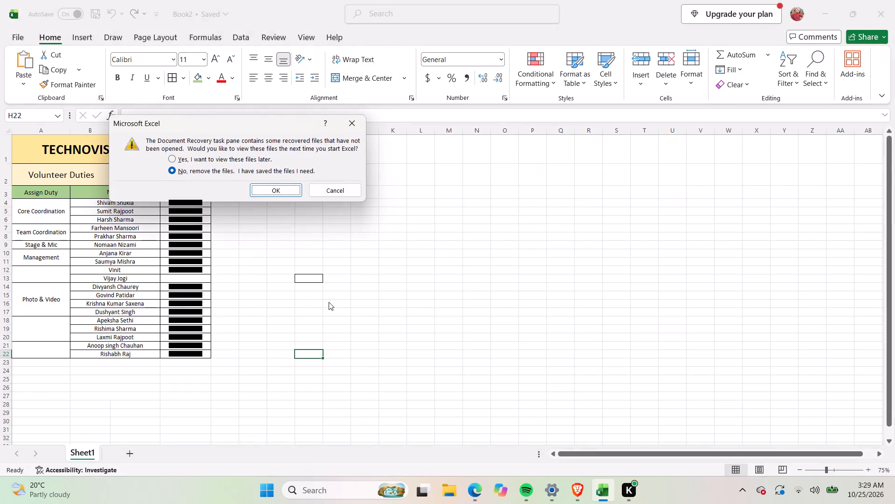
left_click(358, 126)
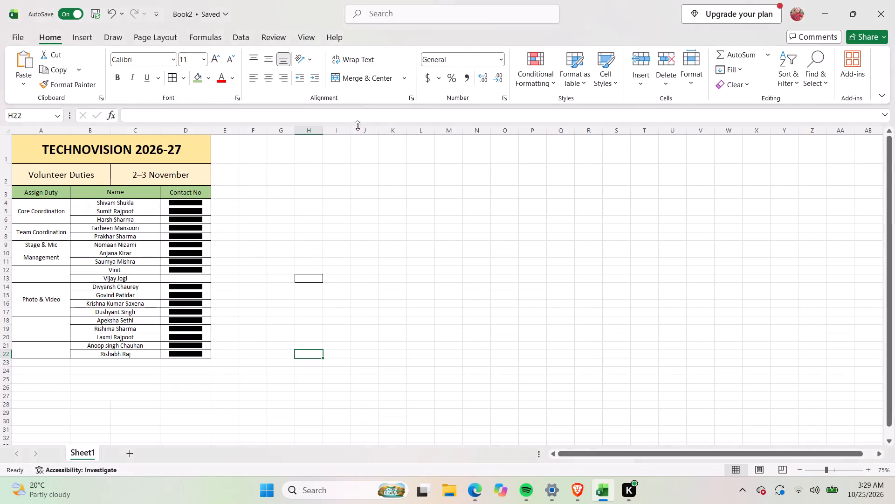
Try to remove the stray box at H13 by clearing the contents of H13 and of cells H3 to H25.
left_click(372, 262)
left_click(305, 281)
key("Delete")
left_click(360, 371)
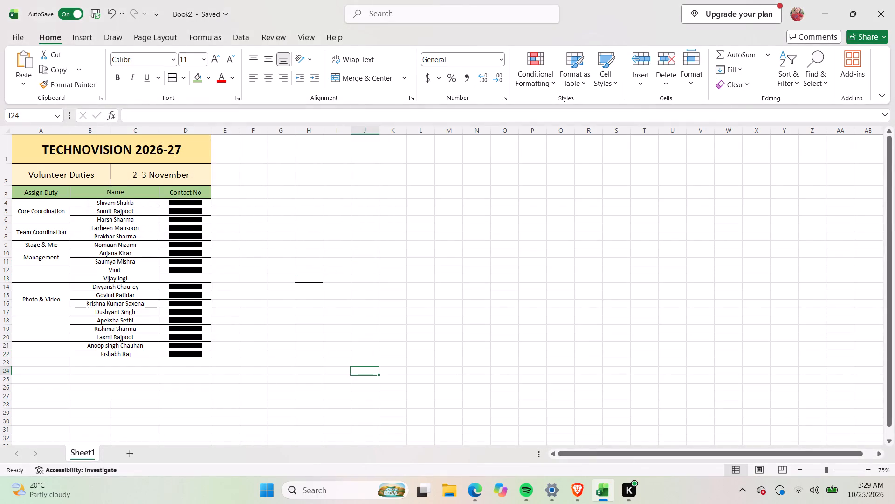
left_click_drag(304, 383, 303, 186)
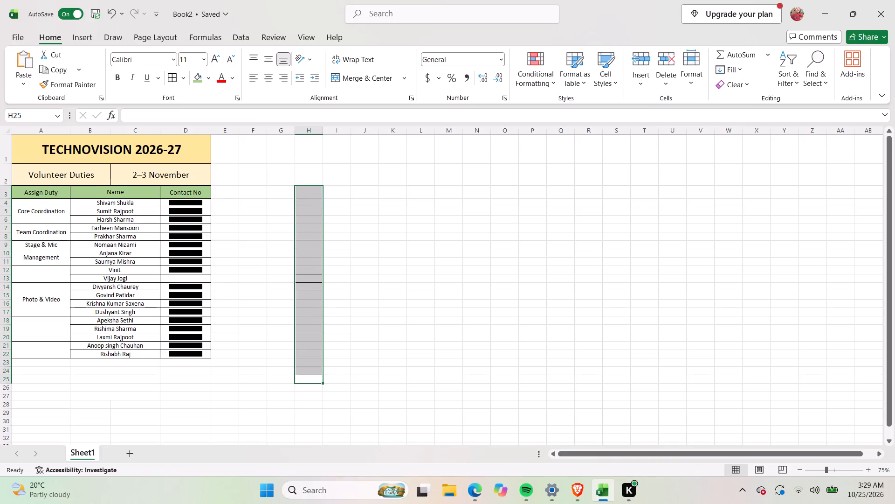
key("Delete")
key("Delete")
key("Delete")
Remove the stray cell border from the empty cell H13 with the No Border style.
left_click(311, 274)
left_click(309, 276)
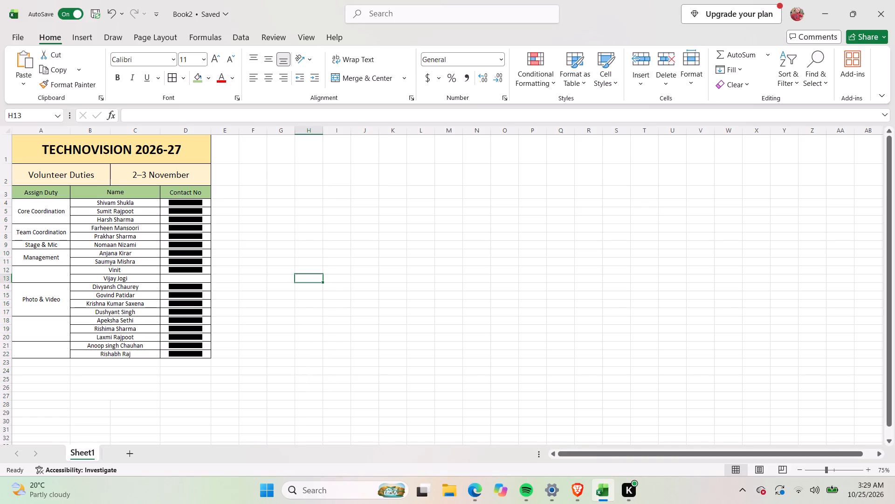
left_click(181, 78)
left_click(195, 176)
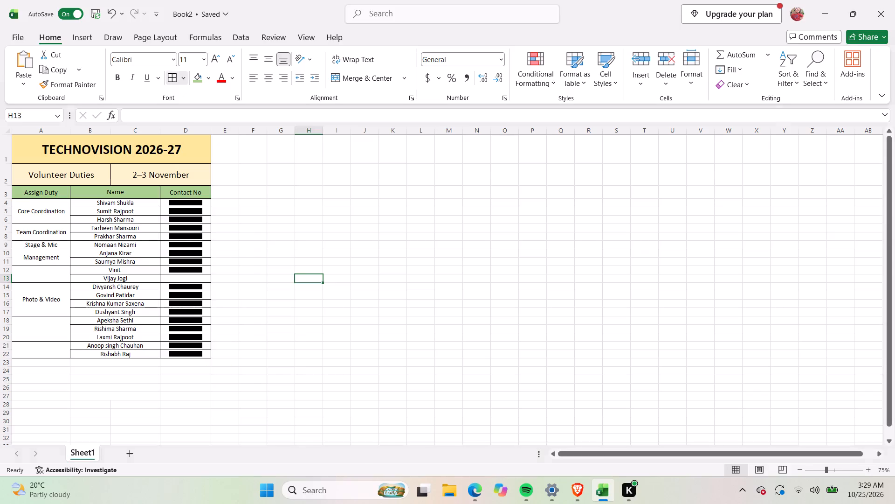
left_click(409, 298)
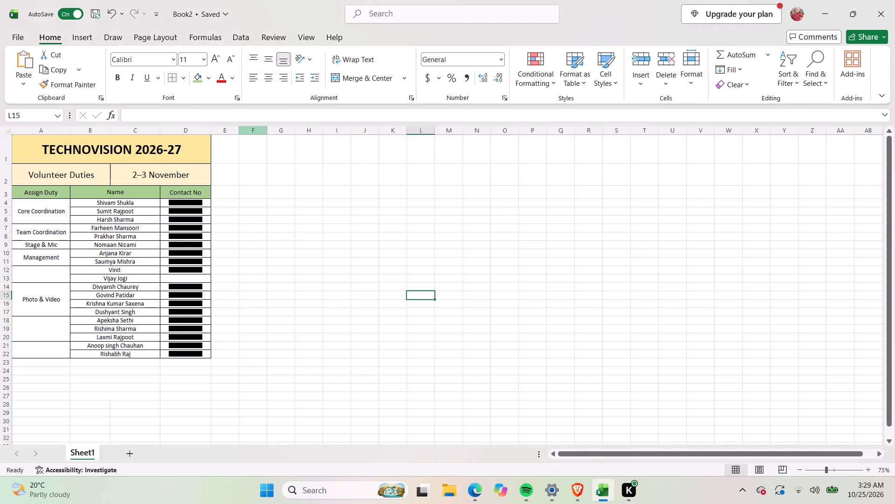
Set the duty sheet's printout to Wide margins and portrait orientation.
key("ctrl+p")
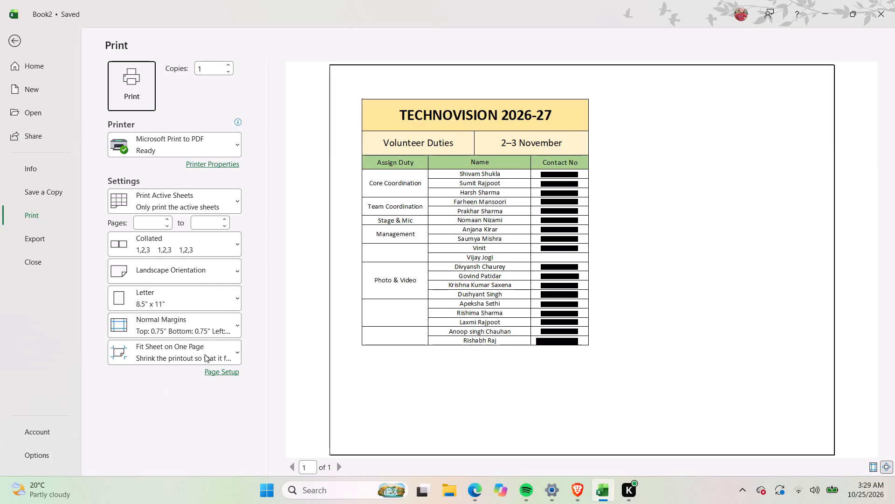
left_click(238, 323)
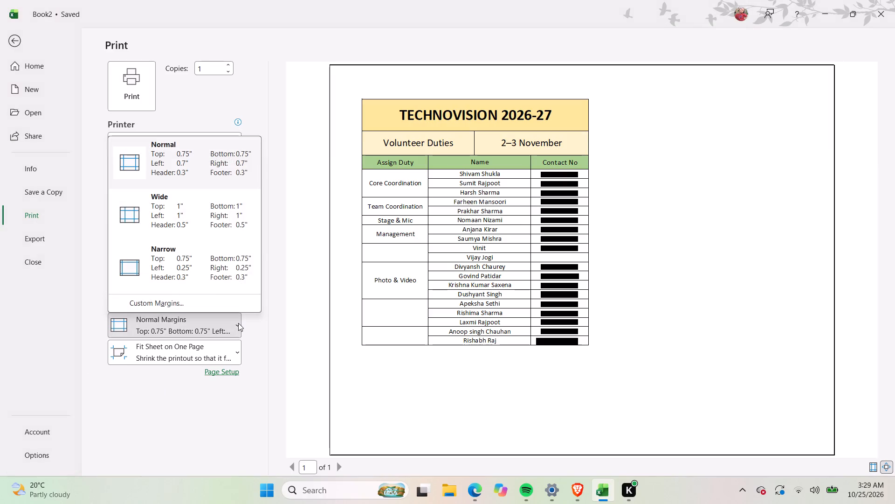
left_click(211, 227)
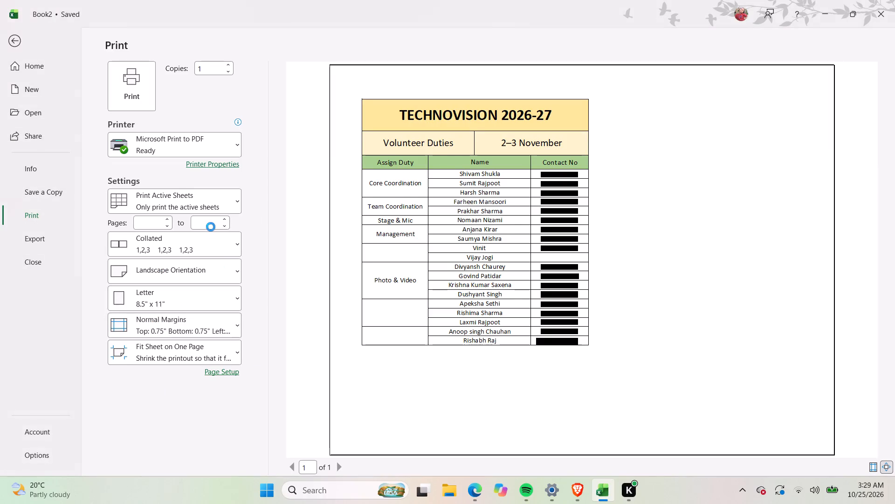
left_click(201, 276)
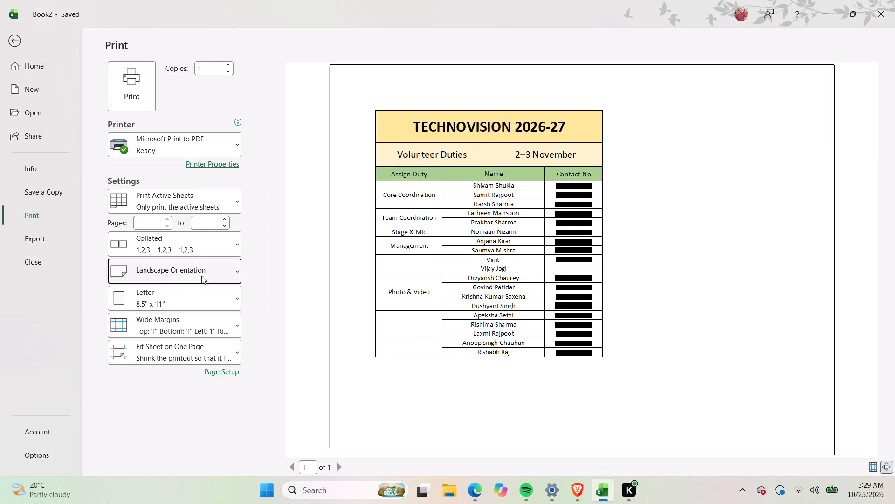
left_click(186, 305)
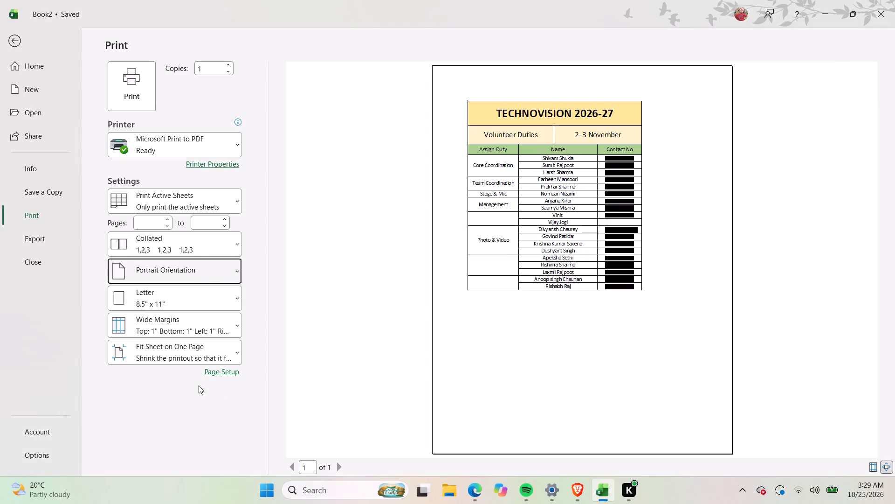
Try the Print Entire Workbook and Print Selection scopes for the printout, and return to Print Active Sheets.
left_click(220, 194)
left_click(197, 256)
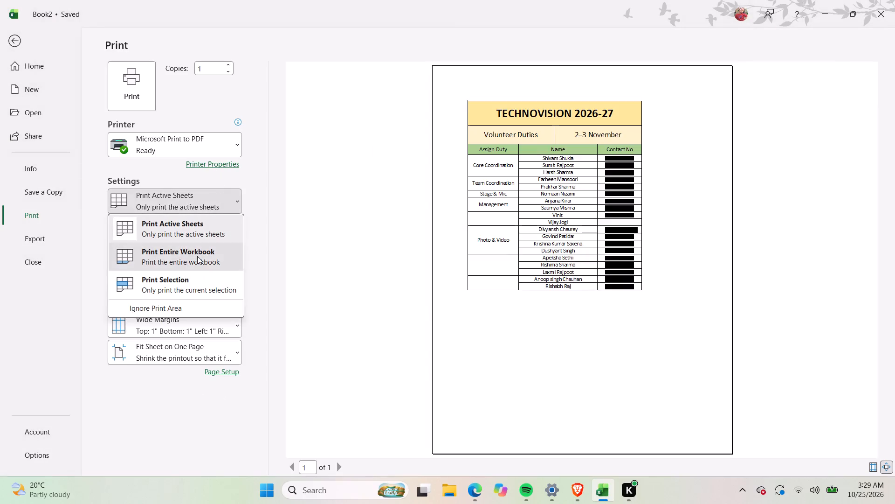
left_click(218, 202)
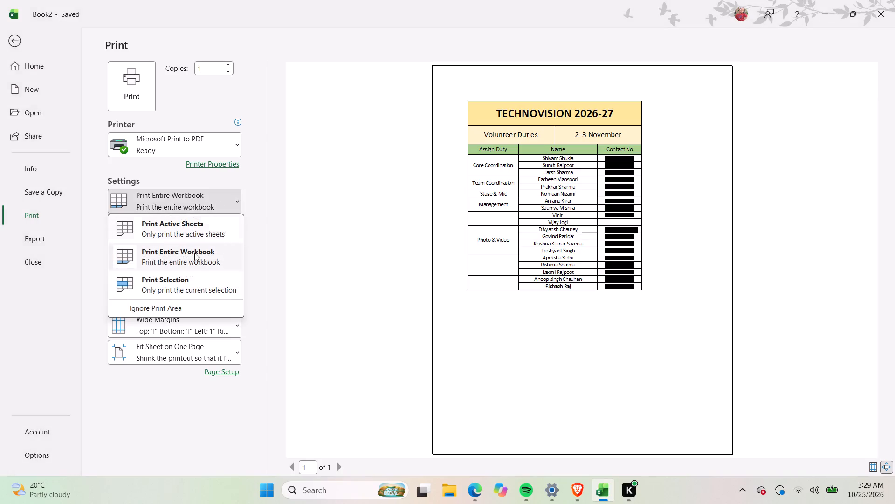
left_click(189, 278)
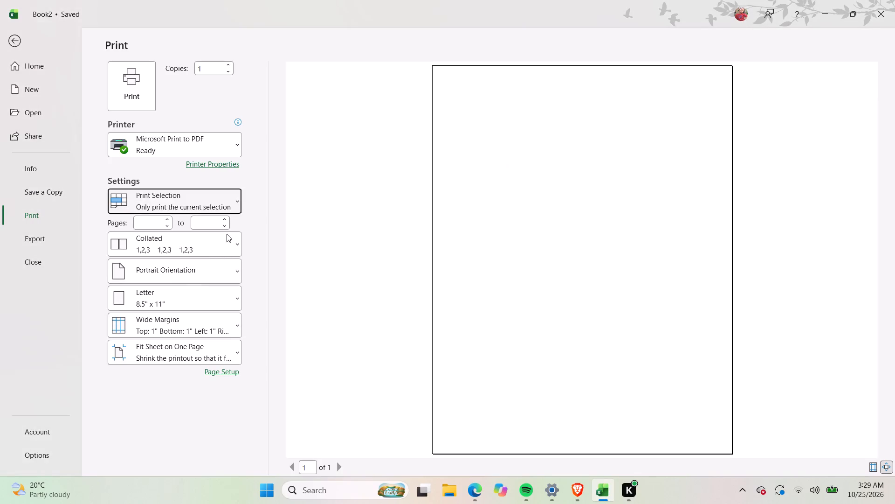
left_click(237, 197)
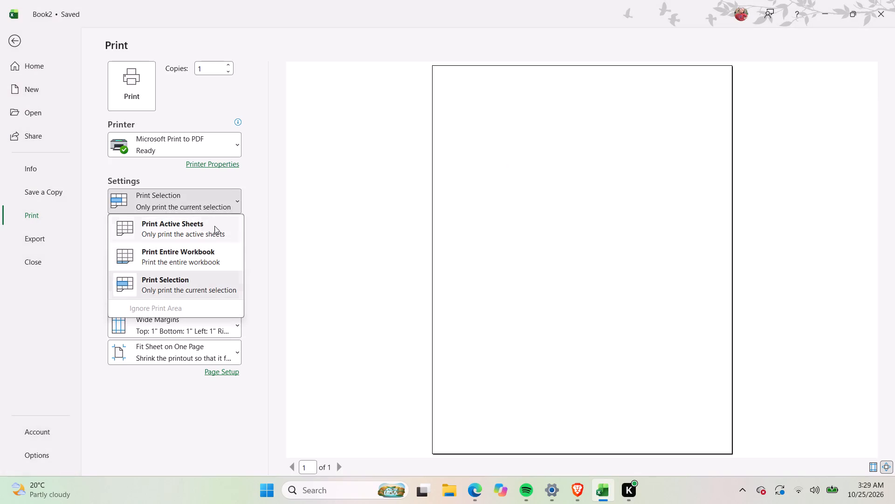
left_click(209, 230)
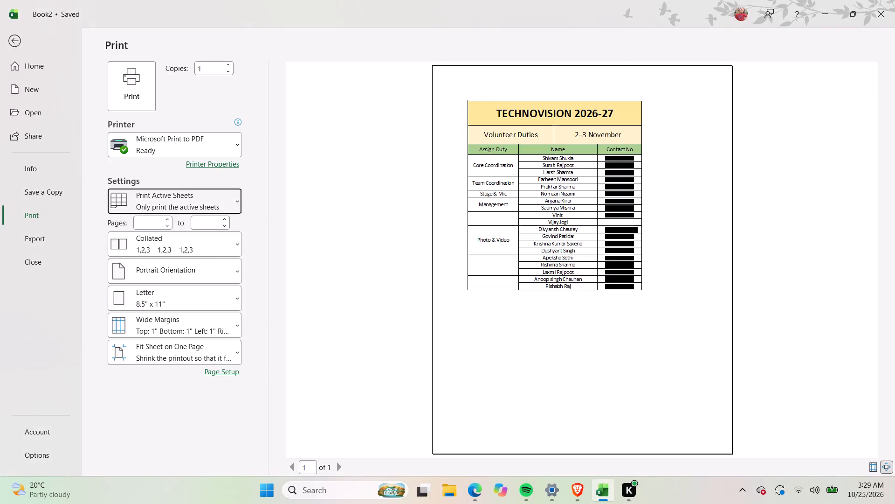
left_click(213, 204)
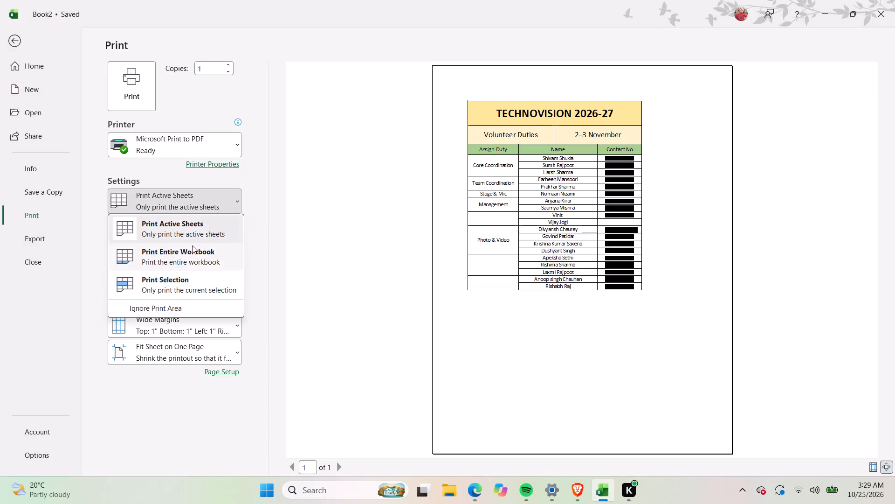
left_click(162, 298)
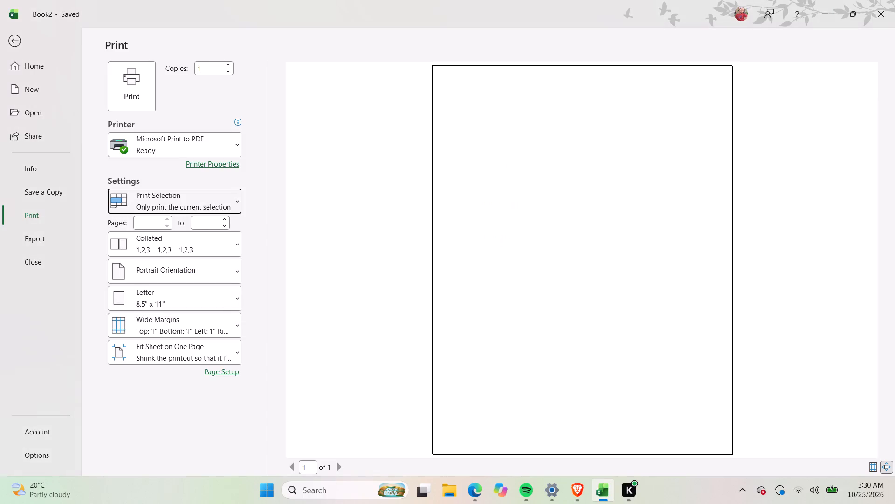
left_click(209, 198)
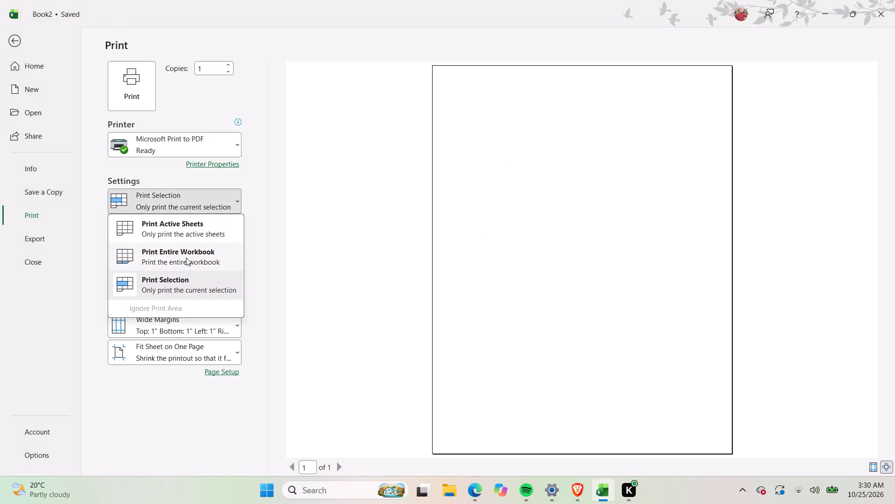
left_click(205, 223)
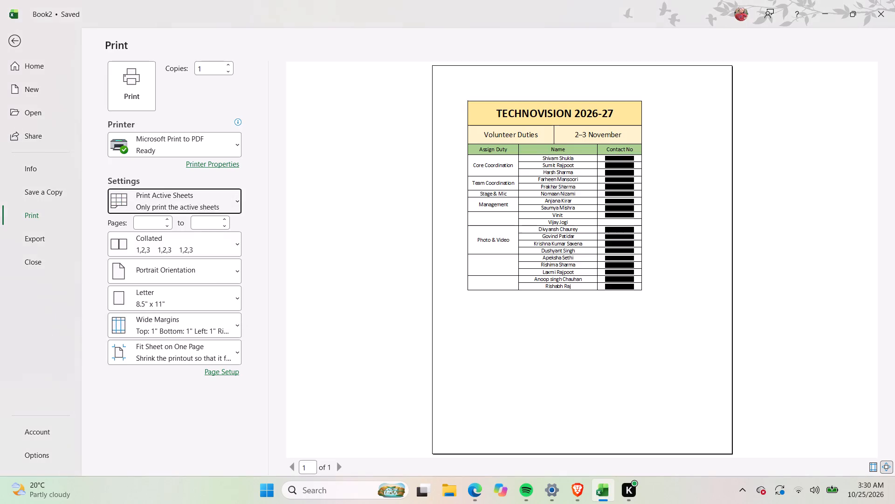
Review the page, margin and header/footer options in Page Setup, trying landscape orientation before returning to portrait.
left_click(239, 375)
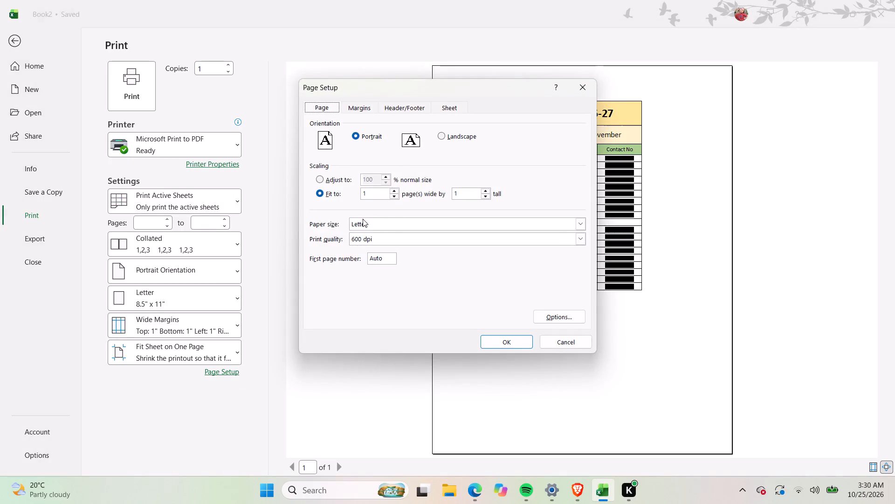
left_click(366, 108)
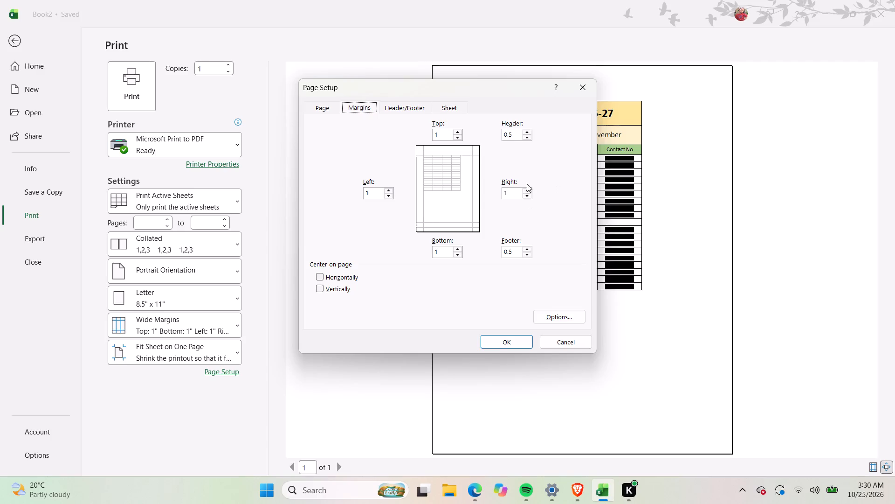
left_click(414, 105)
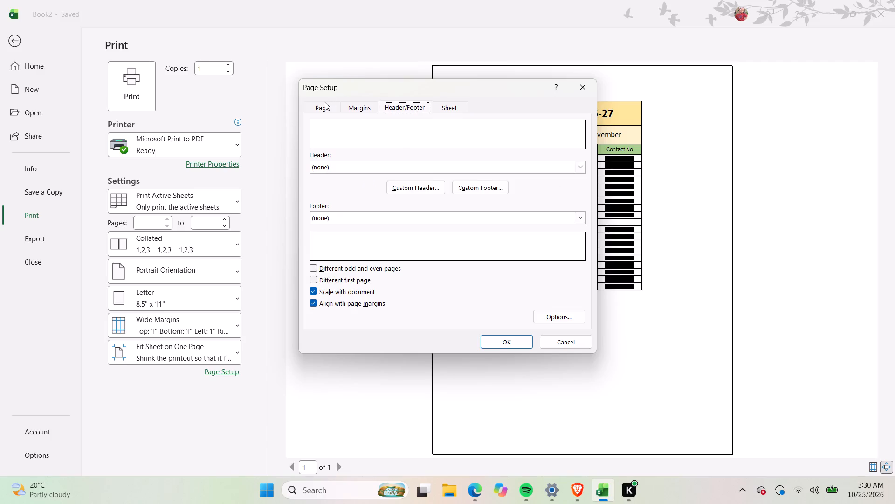
left_click(325, 104)
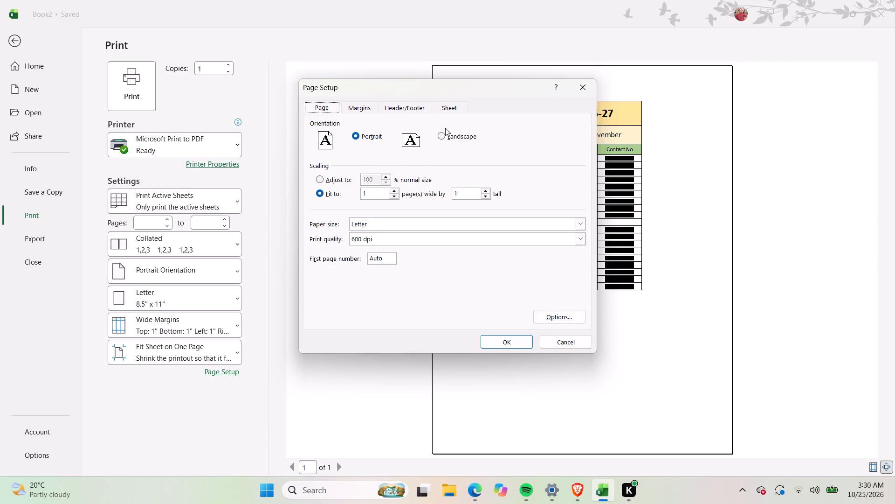
left_click(444, 132)
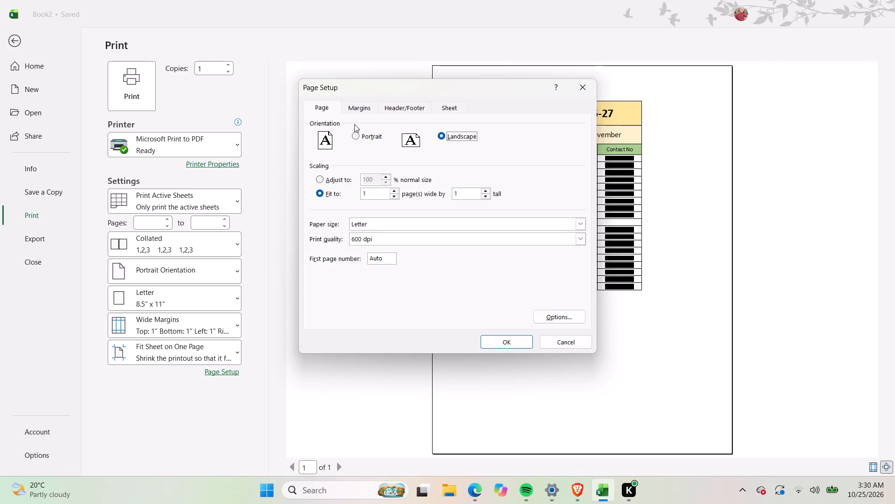
left_click(355, 134)
left_click(510, 346)
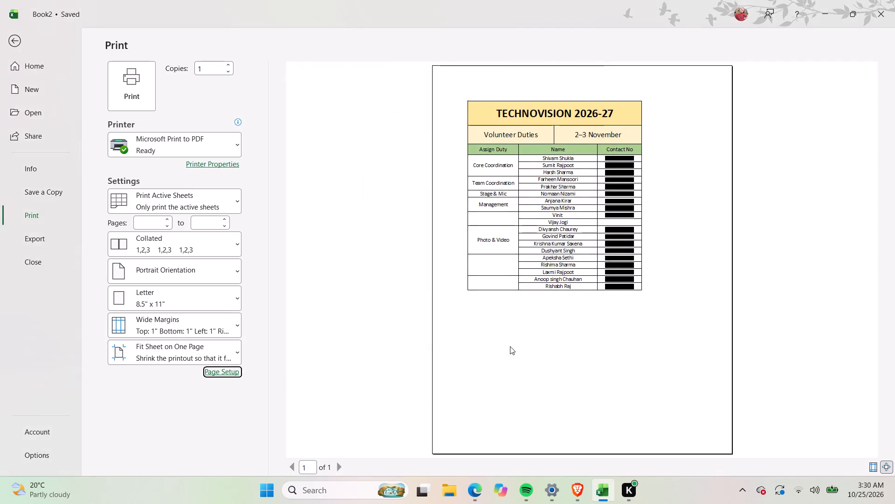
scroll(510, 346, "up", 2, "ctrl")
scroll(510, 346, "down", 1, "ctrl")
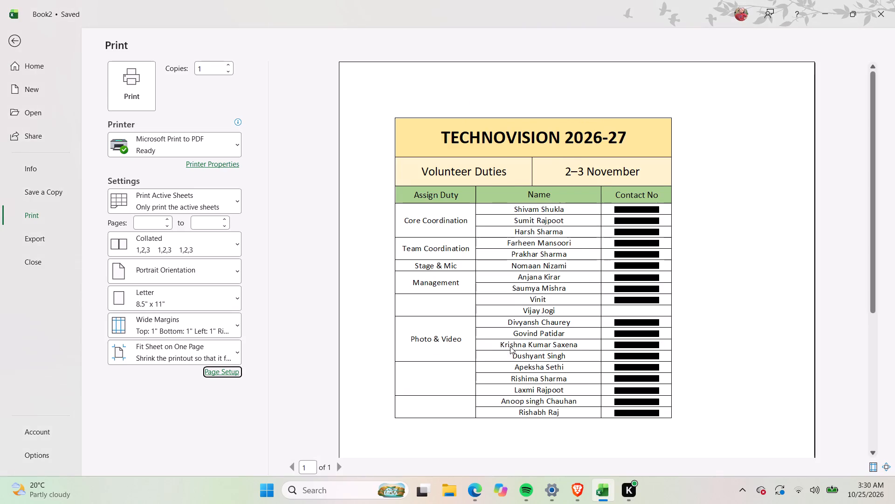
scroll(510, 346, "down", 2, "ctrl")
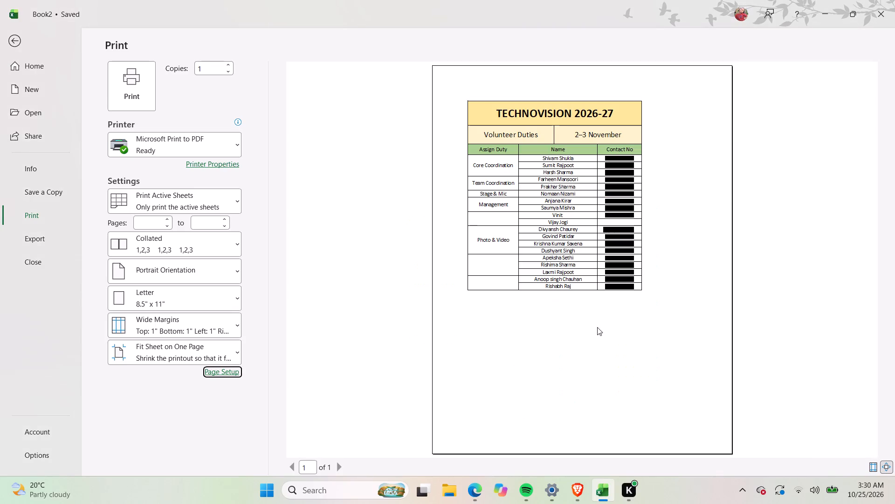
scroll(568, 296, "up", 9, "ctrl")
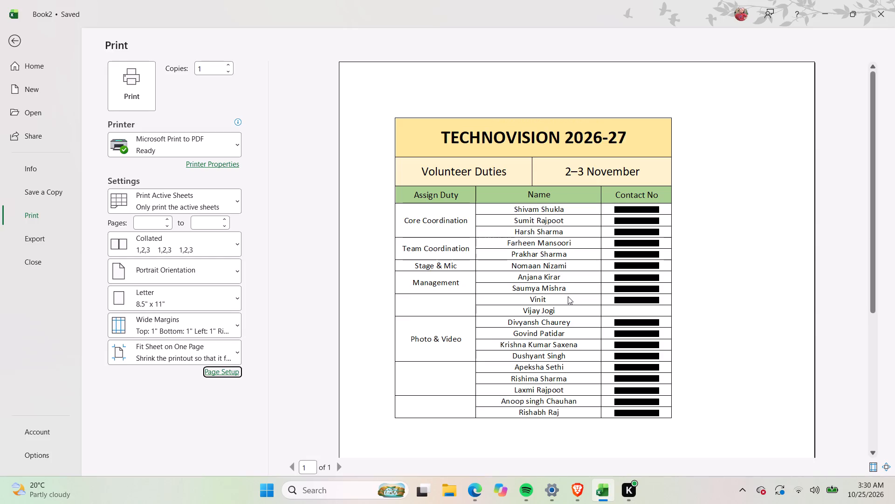